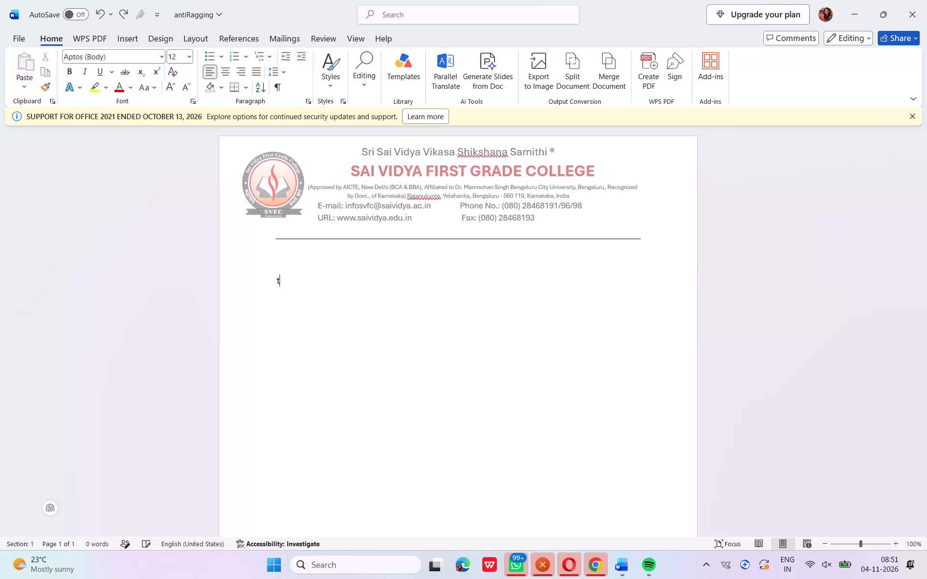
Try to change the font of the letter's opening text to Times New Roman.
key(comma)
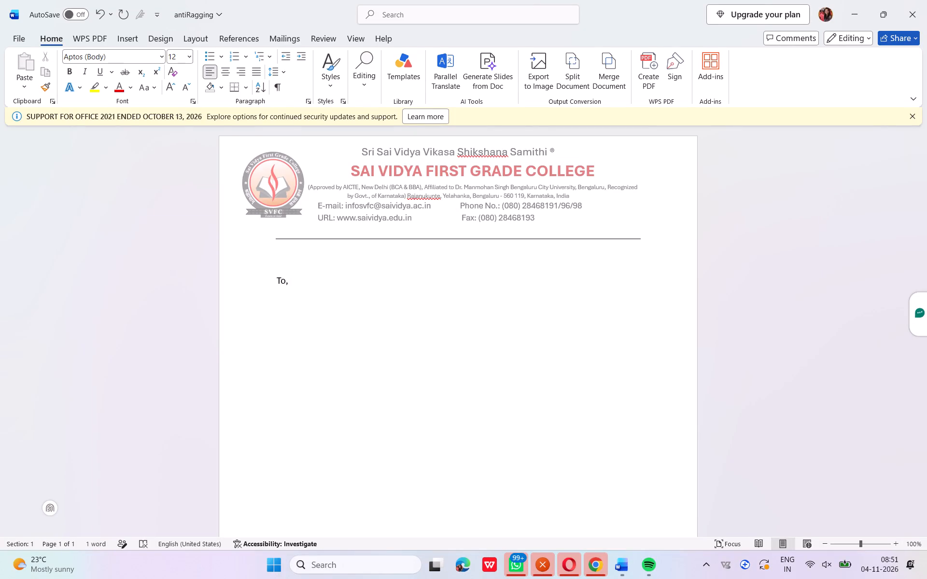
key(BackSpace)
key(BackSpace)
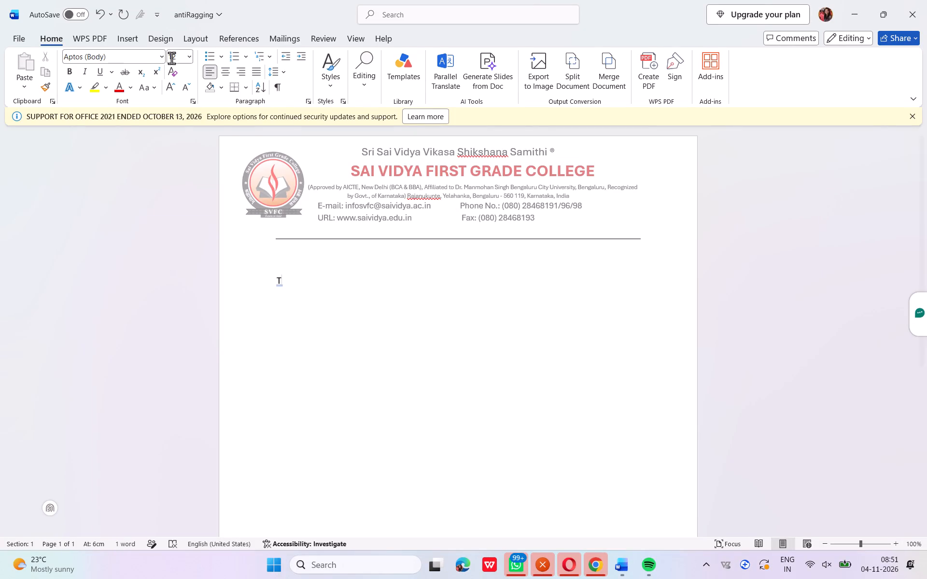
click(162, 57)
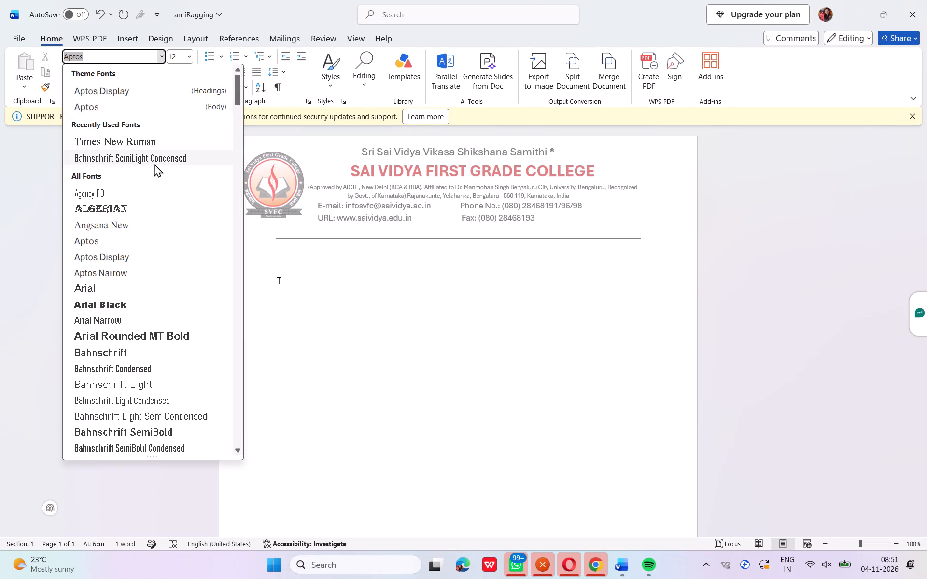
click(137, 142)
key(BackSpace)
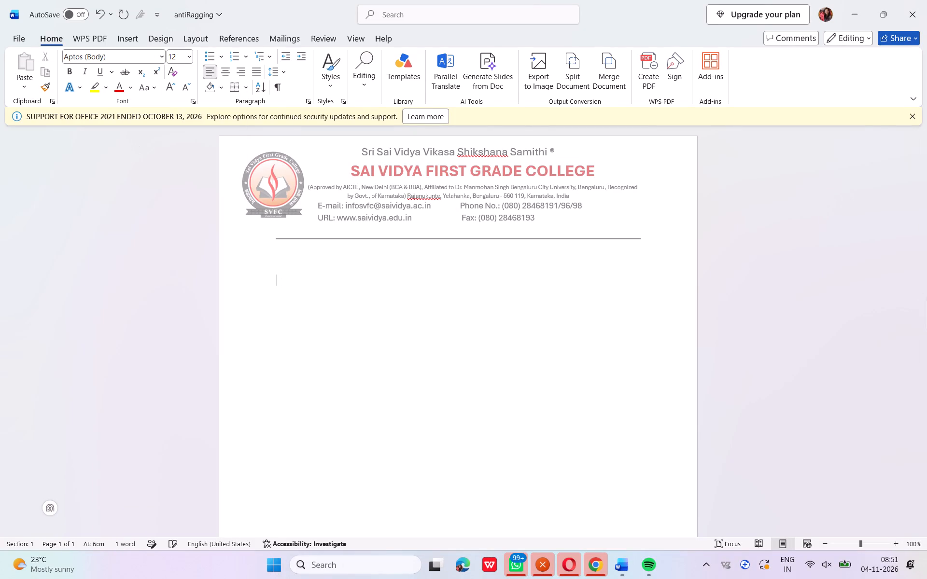
Begin the letter below the college letterhead with the capitalised salutation line "To,".
text(to)
key(comma)
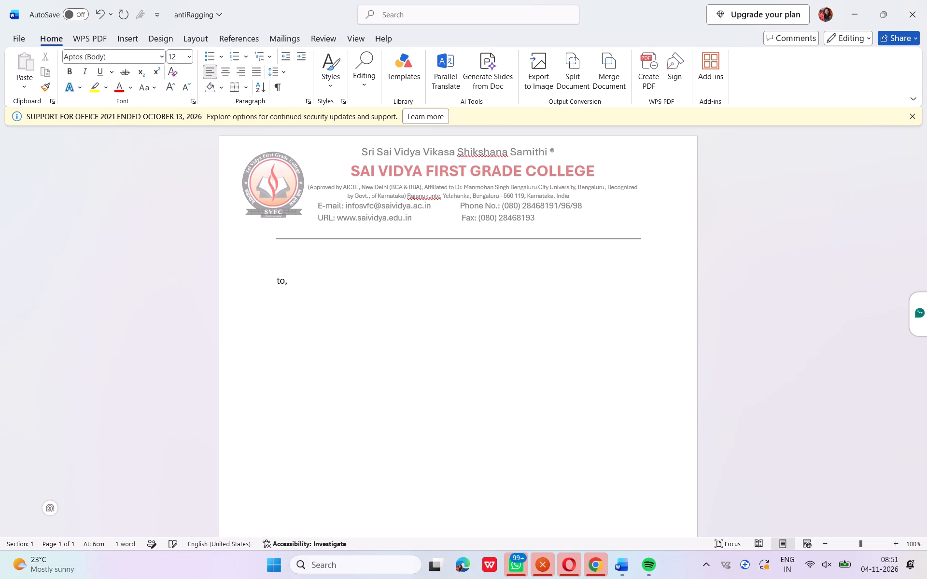
key(BackSpace)
key(BackSpace)
key(BackSpace)
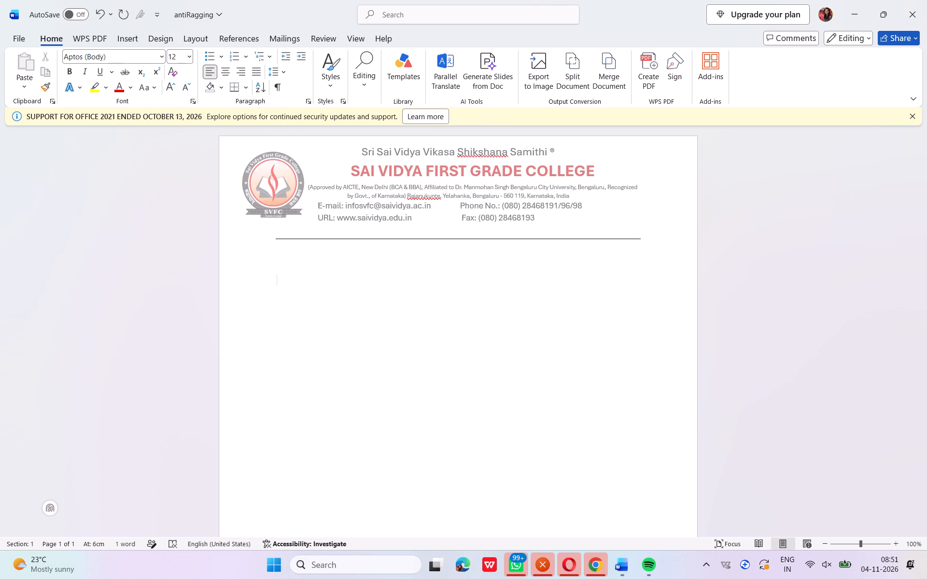
text(o,)
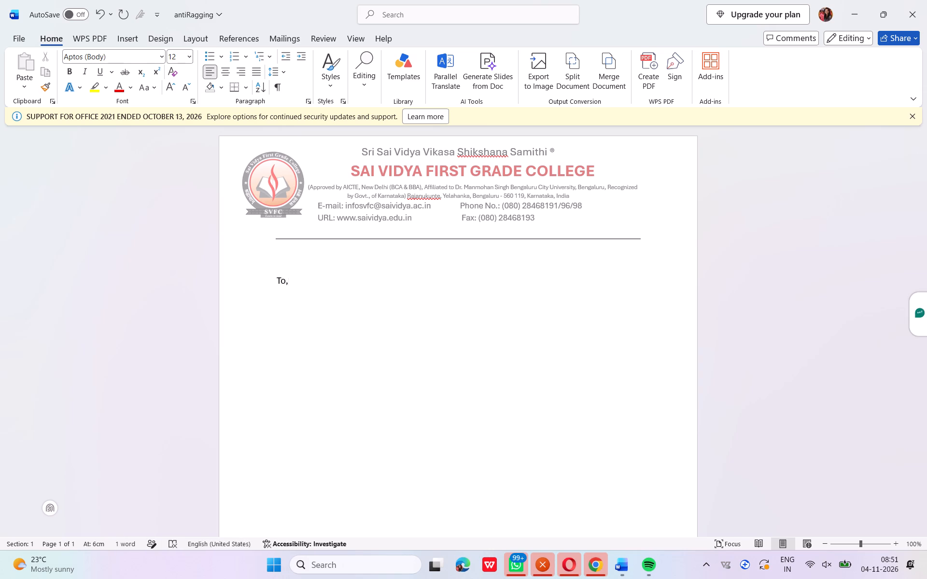
Add the addressee line "The Commanding Officer- Army Wing" below "To,".
key(Return)
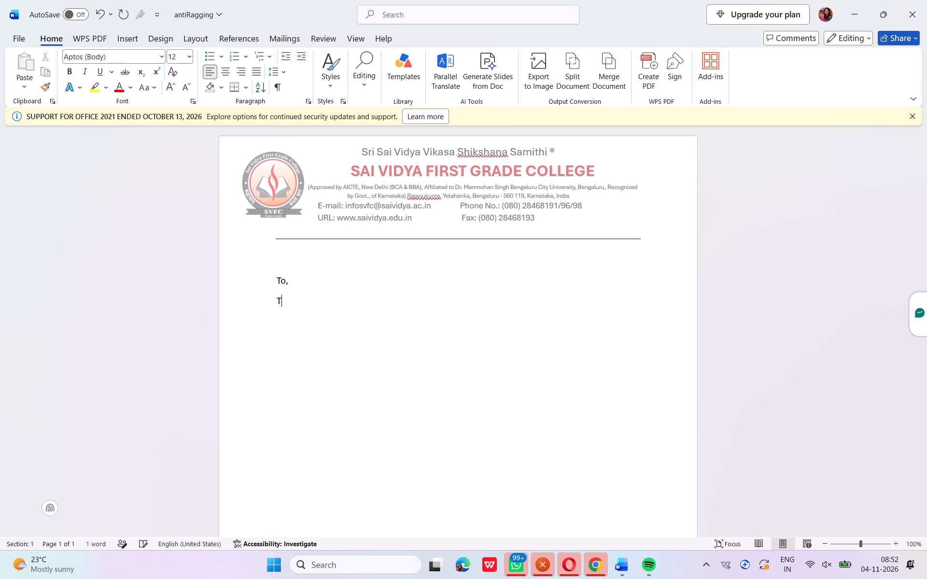
text(omma)
text(nding)
key(space)
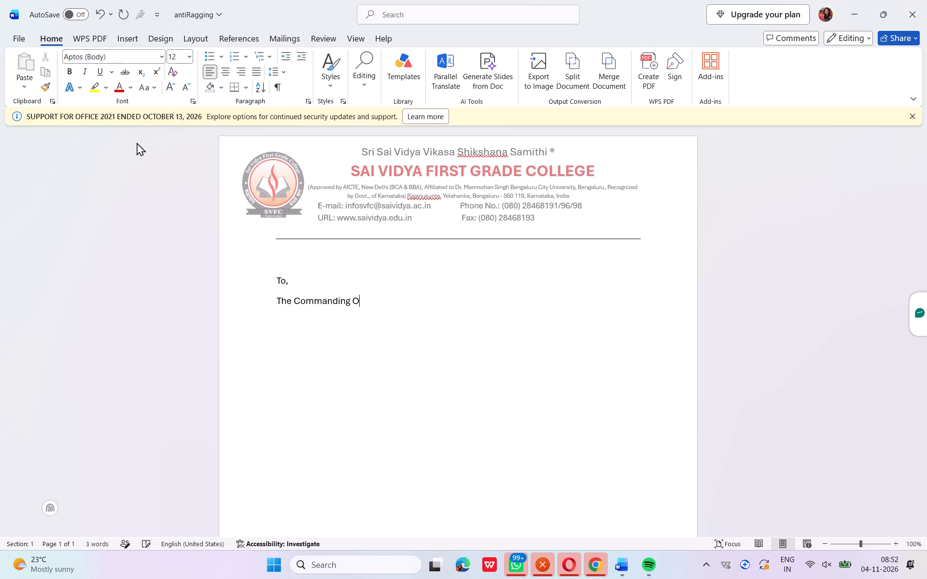
text(fficer)
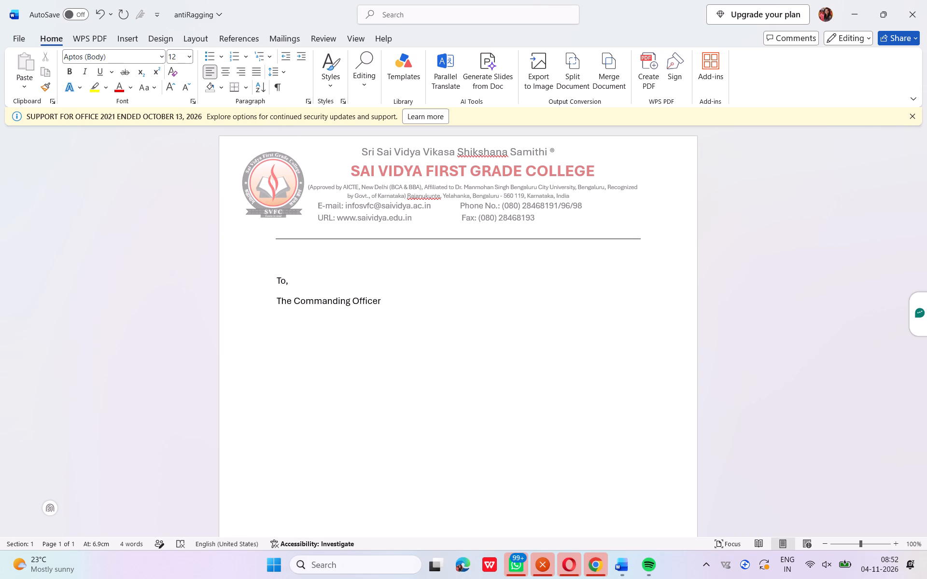
text(-)
key(space)
key(a)
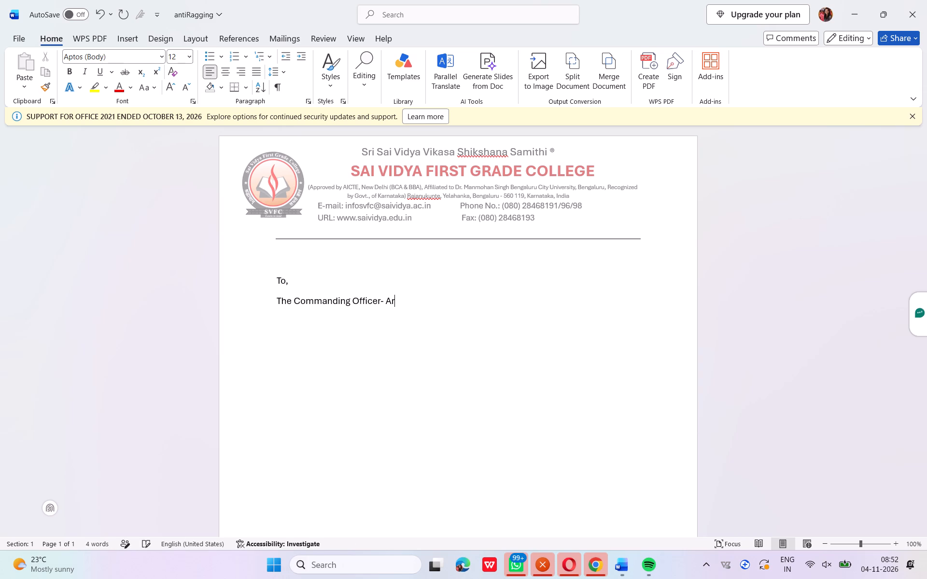
key(w)
text(ing)
Add the unit line "1 KAR Signal Regiment NCC/ 6" below the Commanding Officer line, with a space after the slash.
key(Return)
text(1)
key(space)
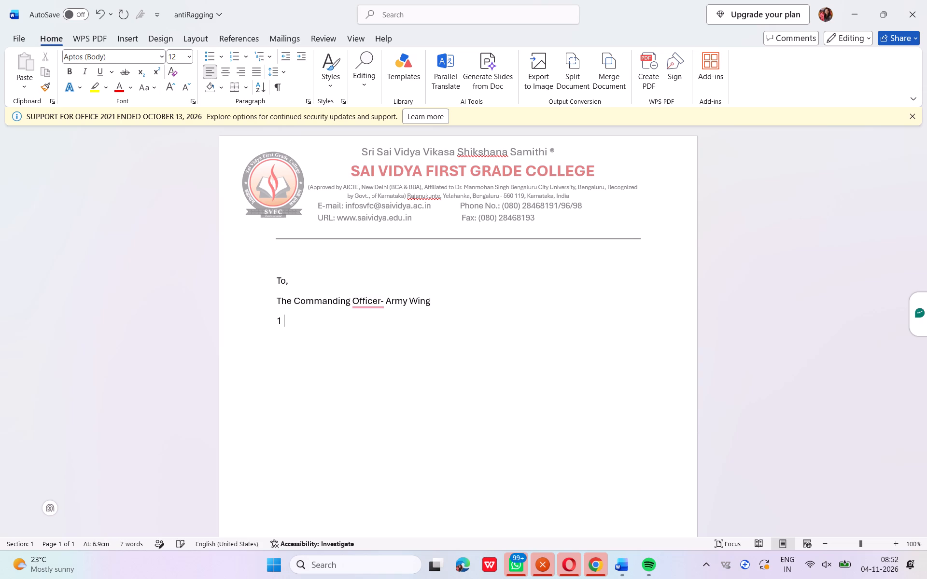
text(KAR)
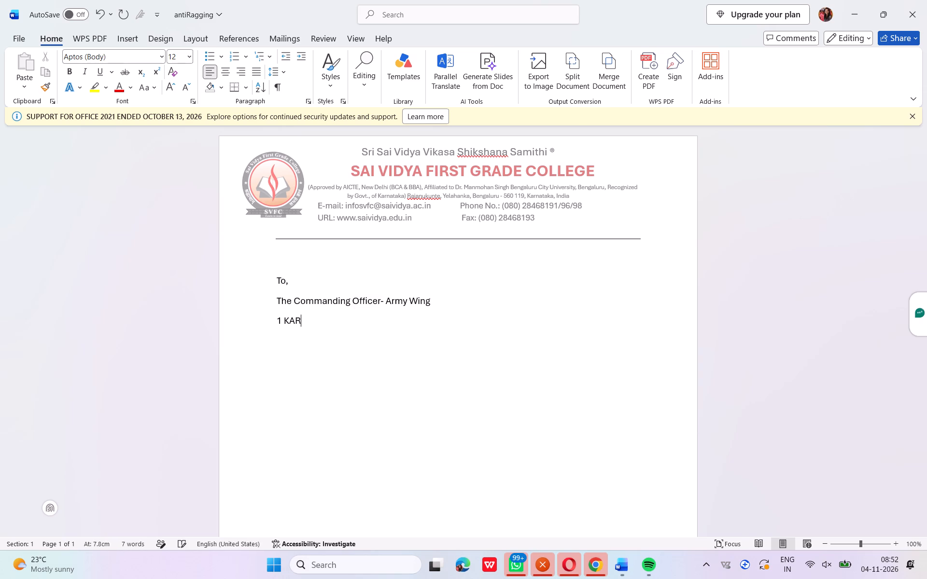
key(space)
key(s)
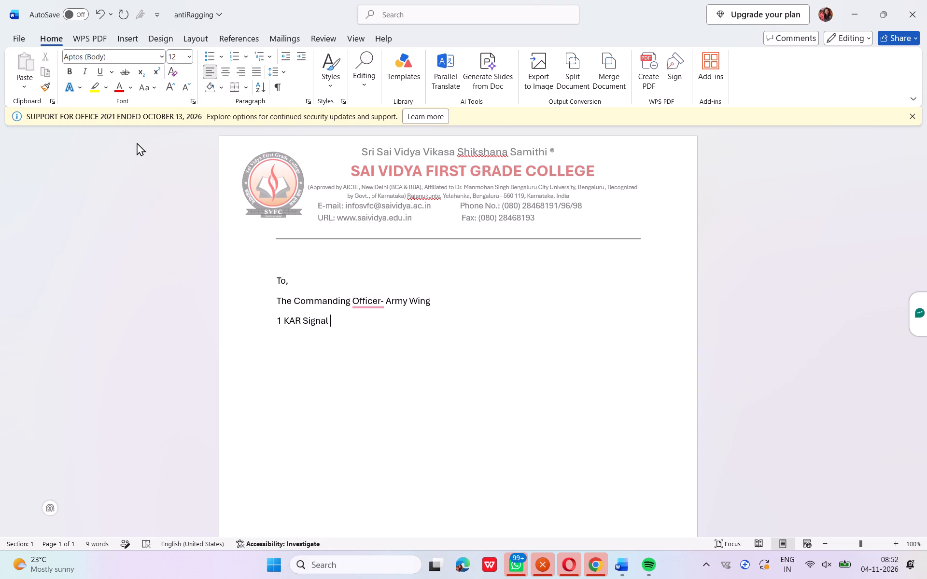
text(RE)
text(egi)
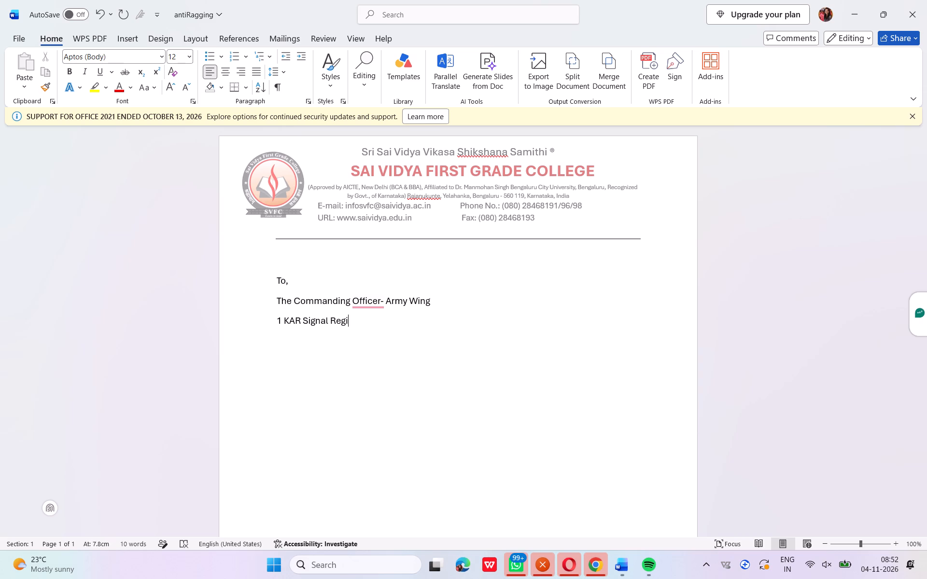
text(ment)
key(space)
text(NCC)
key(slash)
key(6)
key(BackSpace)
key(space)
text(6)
Complete the unit line after "1 KAR Signal Regiment NCC/ 6" with "KAR BT NCC".
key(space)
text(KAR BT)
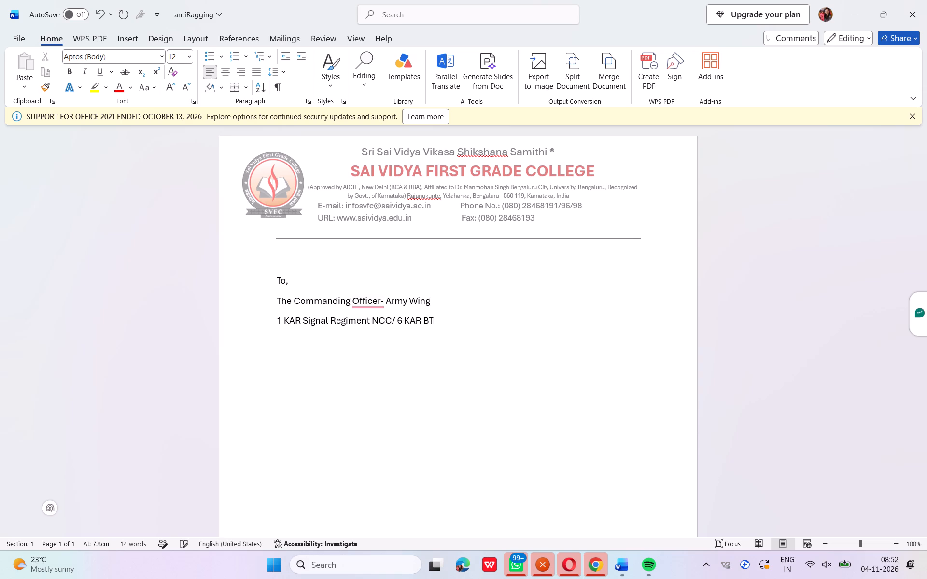
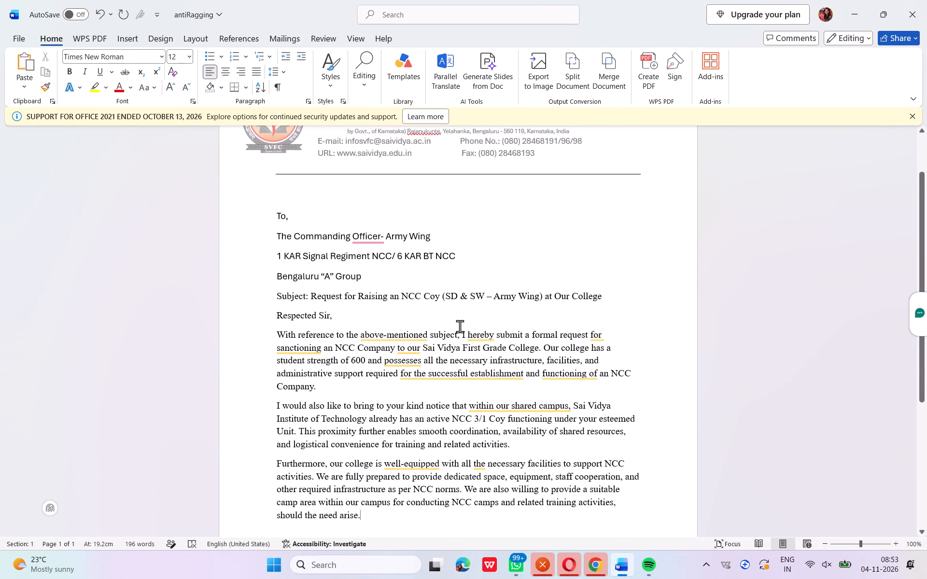
Remove the first two digits of the student strength figure 600 in the letter's opening body paragraph.
scroll(460, 326, down, 1)
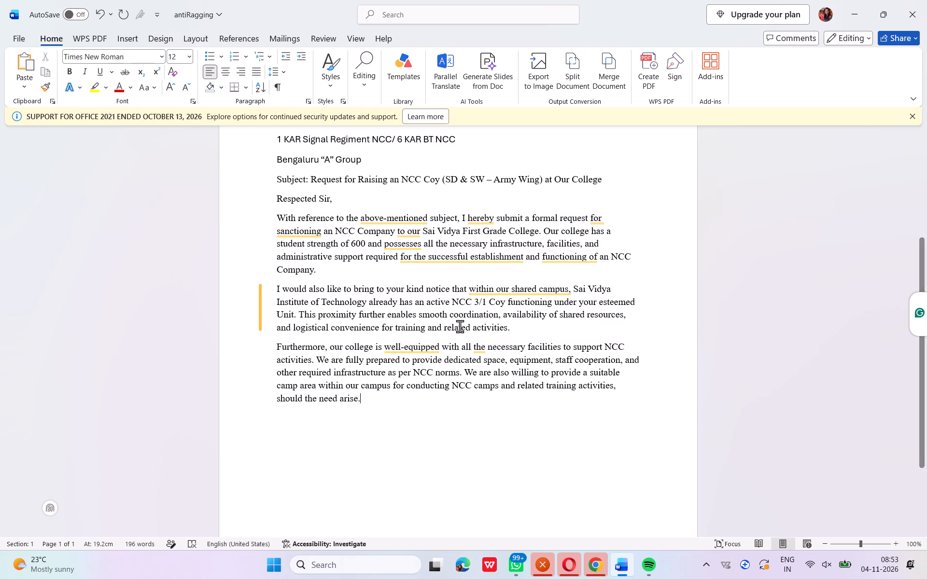
click(360, 244)
key(BackSpace)
key(BackSpace)
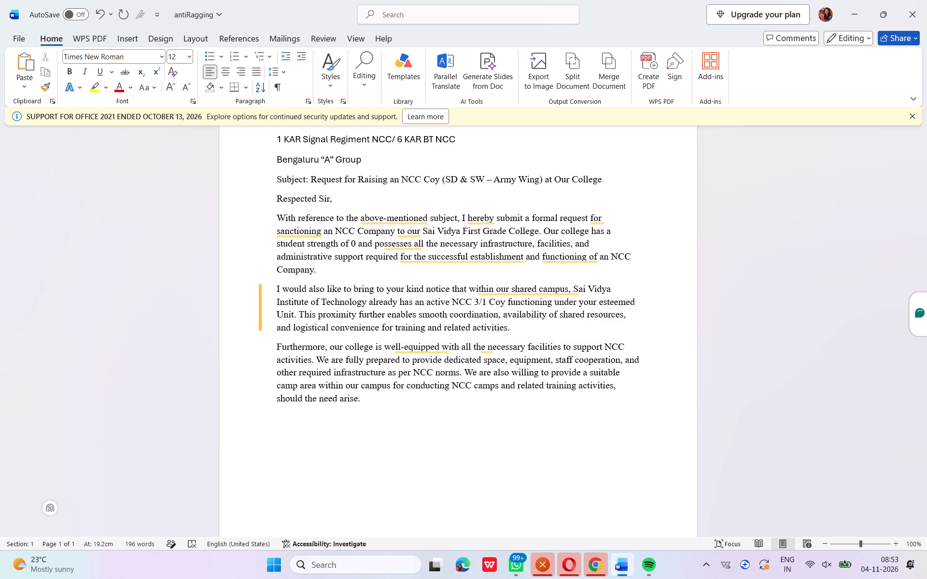
Complete the college's student strength figure in the first body paragraph so that it reads 750.
key(7)
key(5)
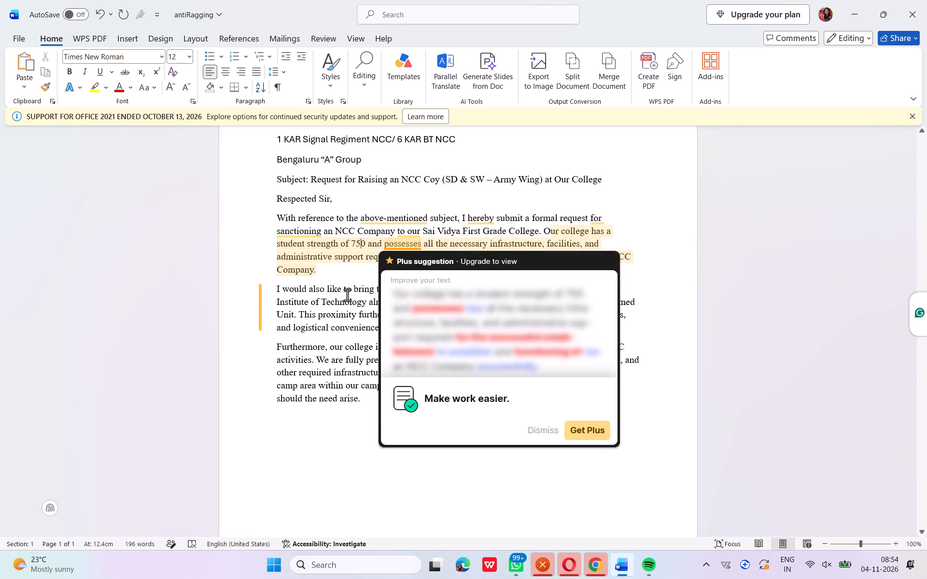
Replace the word "Company" at the end of the first body paragraph with "COY", keeping the closing full stop.
click(319, 270)
key(BackSpace)
key(BackSpace)
key(BackSpace)
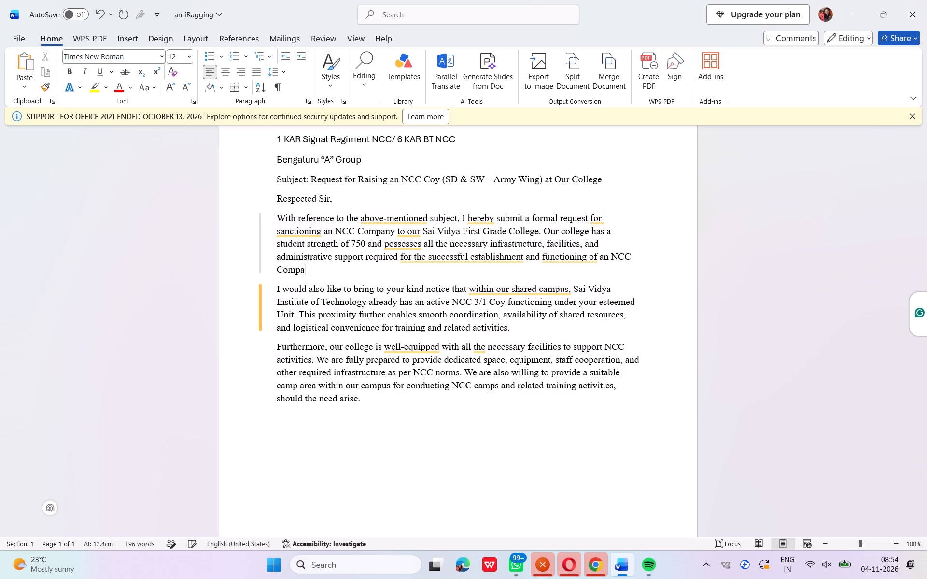
key(BackSpace)
key(BackSpace)
key(BackSpace)
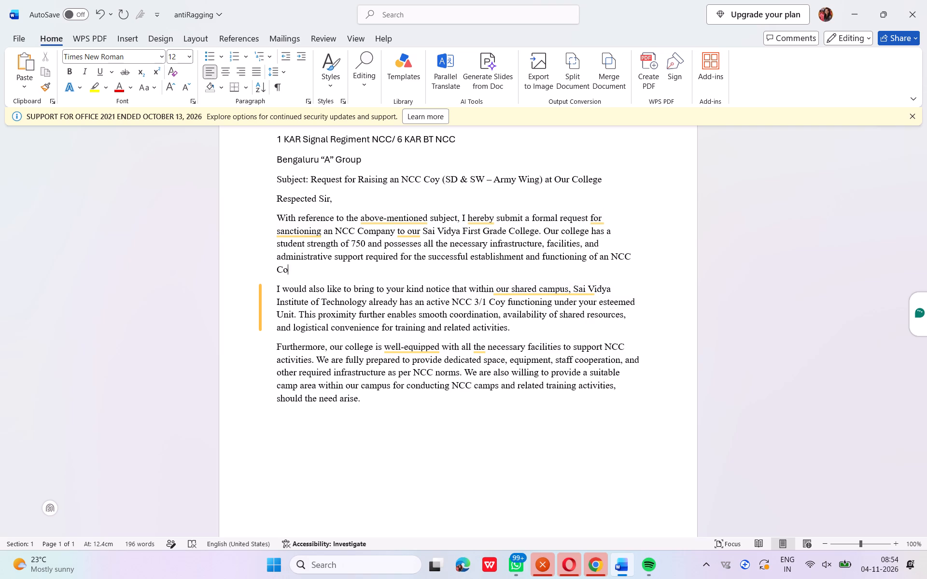
key(BackSpace)
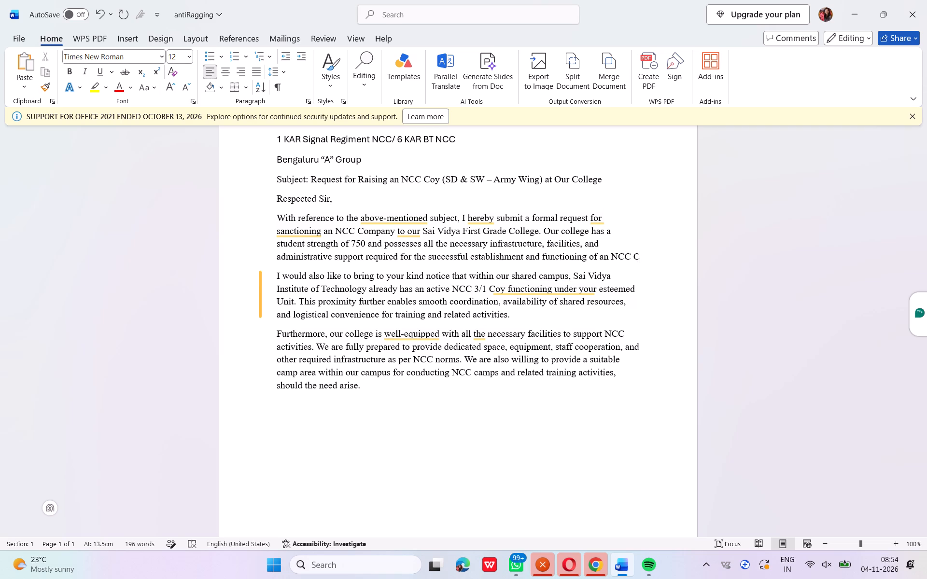
text(OY)
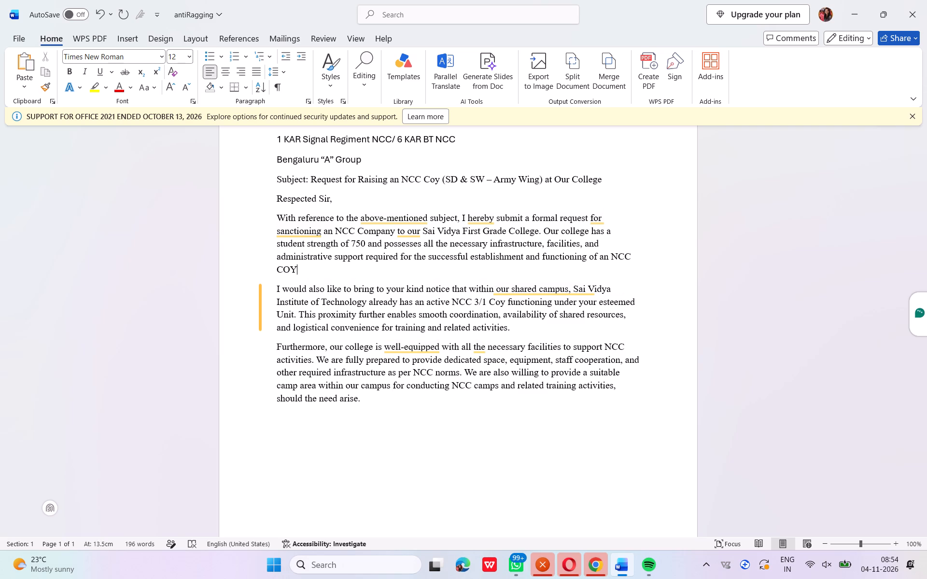
key(period)
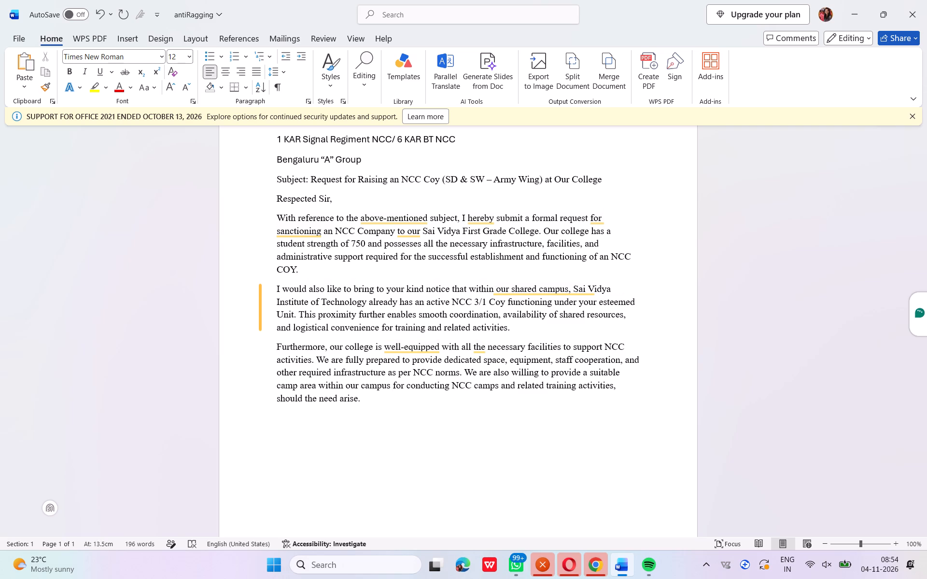
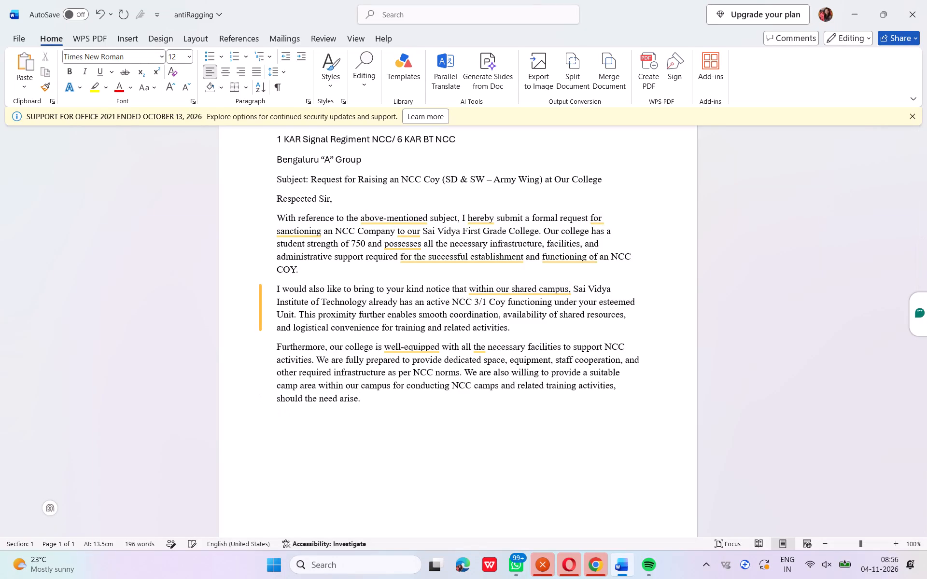
Paste the rest of the letter after the third body paragraph: the faculty experience and closing request paragraphs, thanks and the principal's sign-off.
key(ctrl+v)
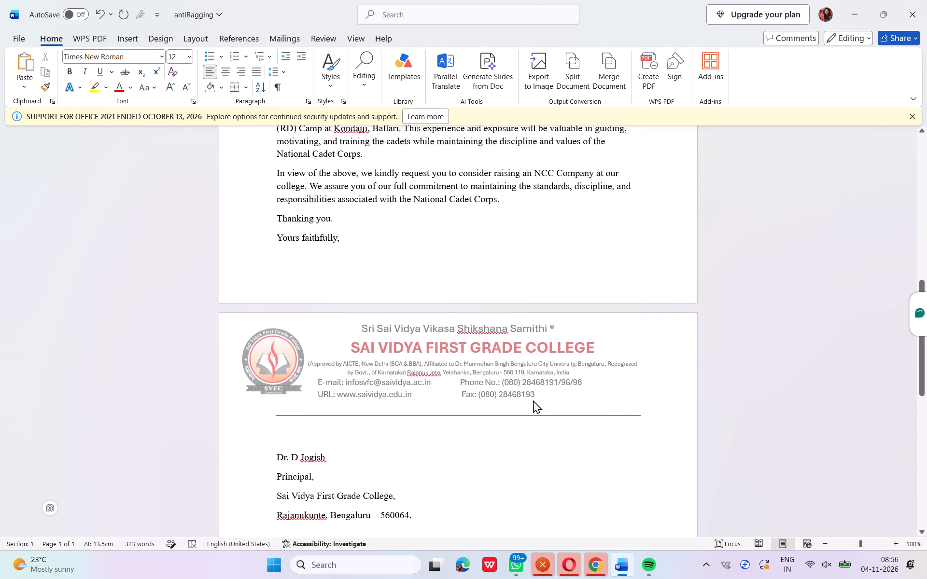
Review the pasted text and how the letter and its sign-off are laid out across the two pages.
scroll(533, 400, up, 2)
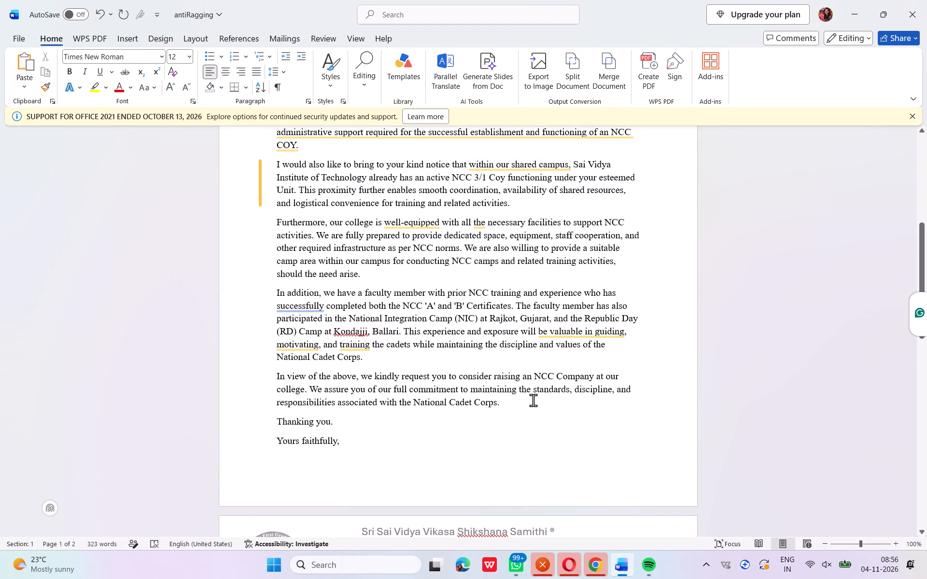
scroll(533, 400, down, 1)
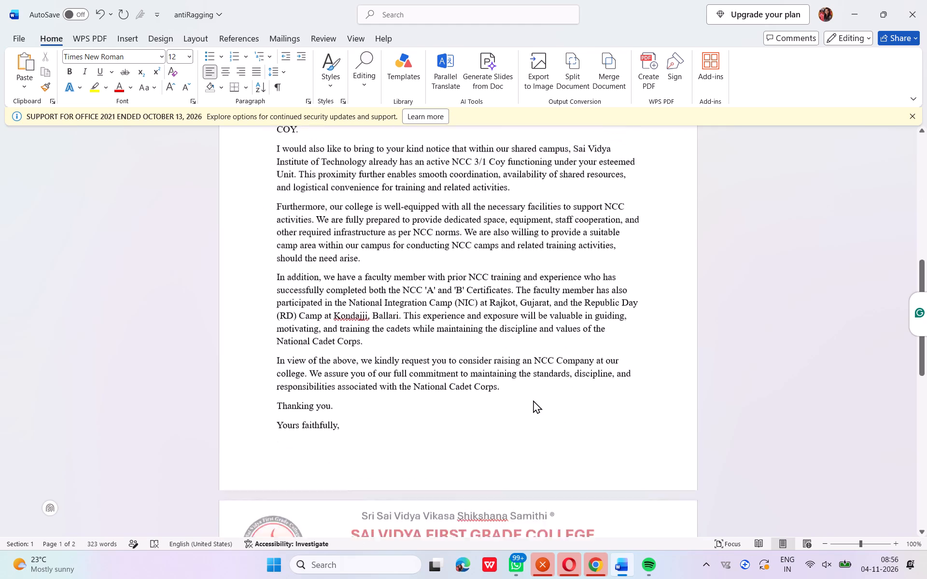
scroll(533, 400, down, 1)
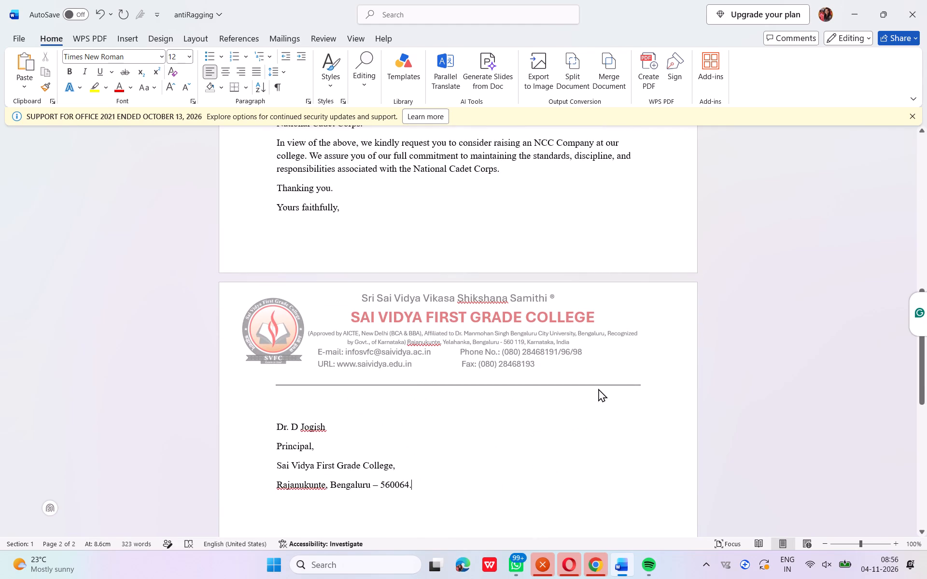
scroll(483, 296, up, 1)
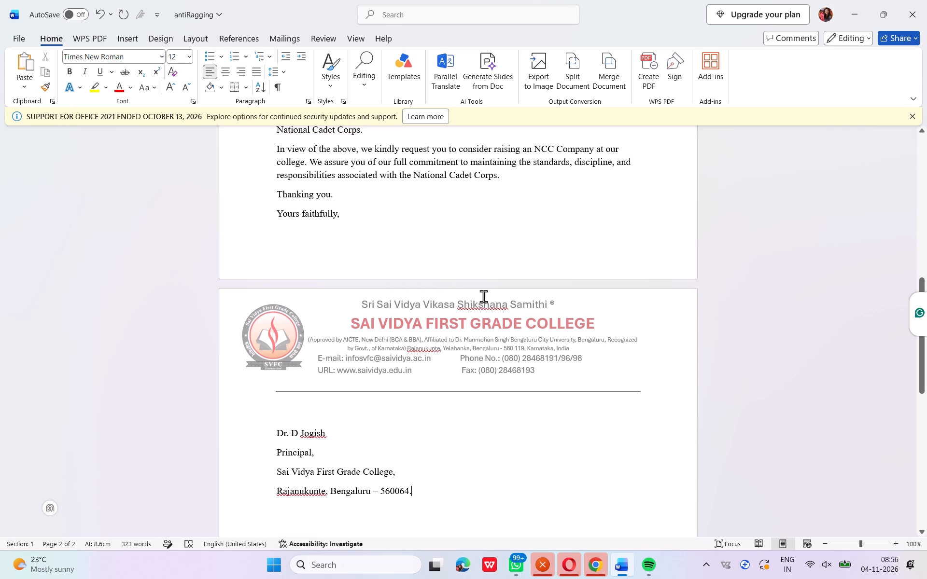
scroll(483, 296, up, 2)
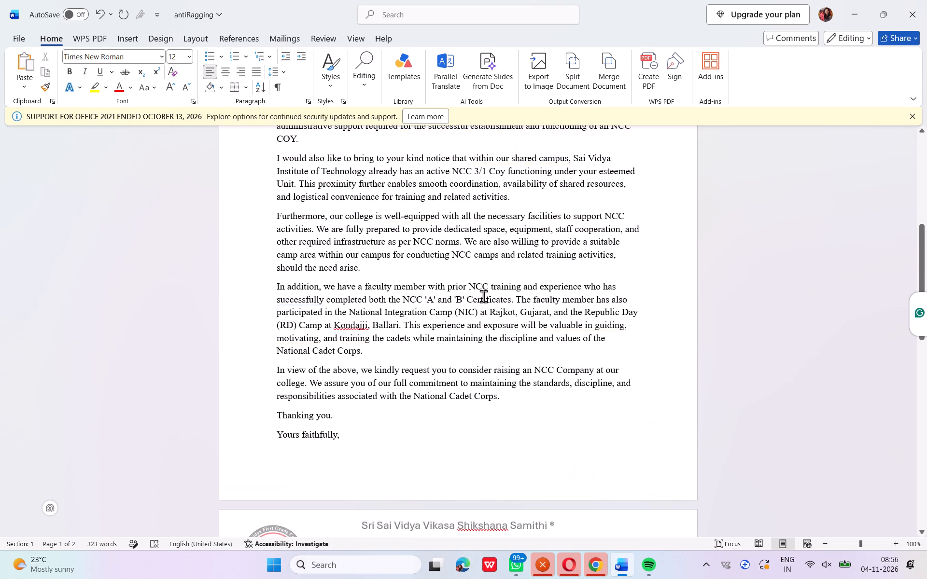
scroll(483, 296, up, 2)
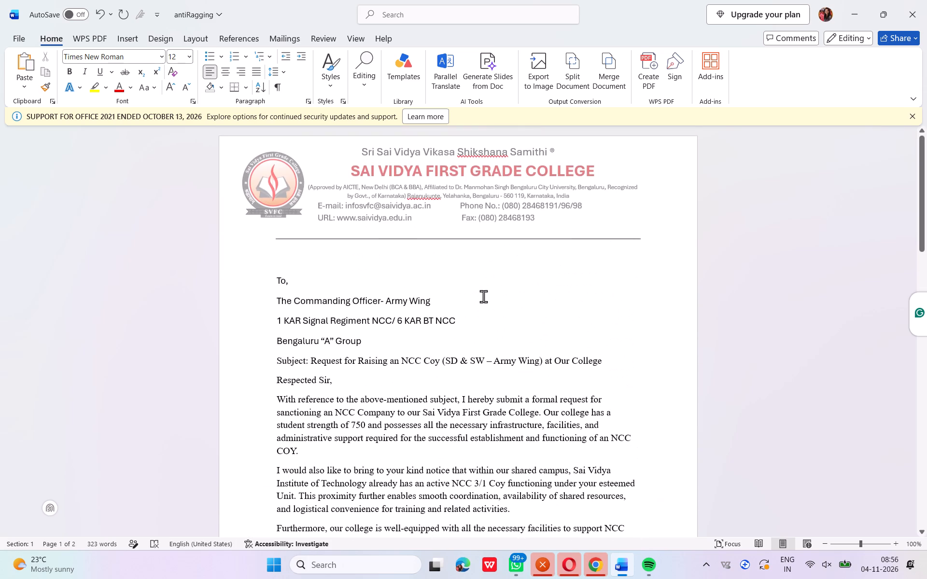
scroll(483, 296, up, 2)
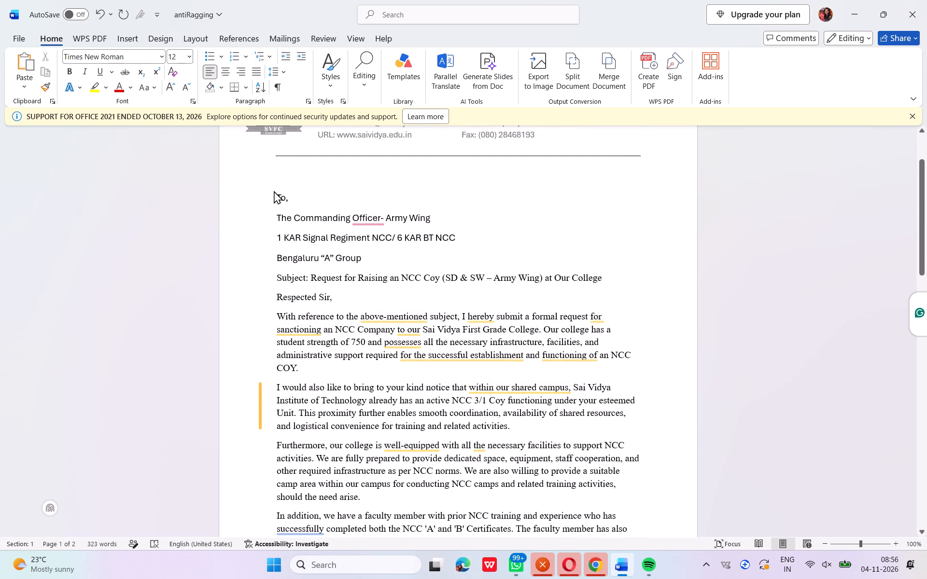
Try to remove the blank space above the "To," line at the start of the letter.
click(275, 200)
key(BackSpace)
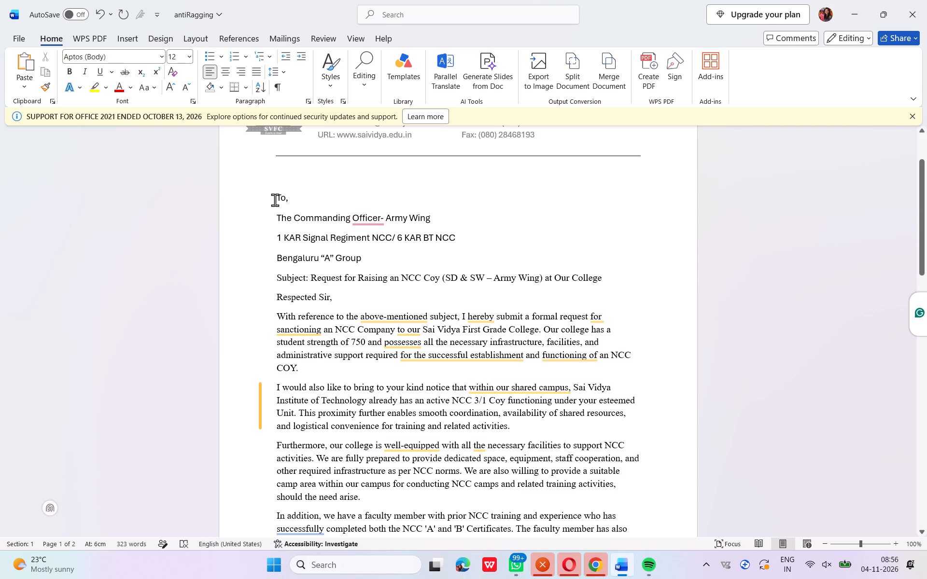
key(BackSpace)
Delete the words "we have a faculty member" after "In addition," in the fourth body paragraph.
scroll(275, 200, down, 1)
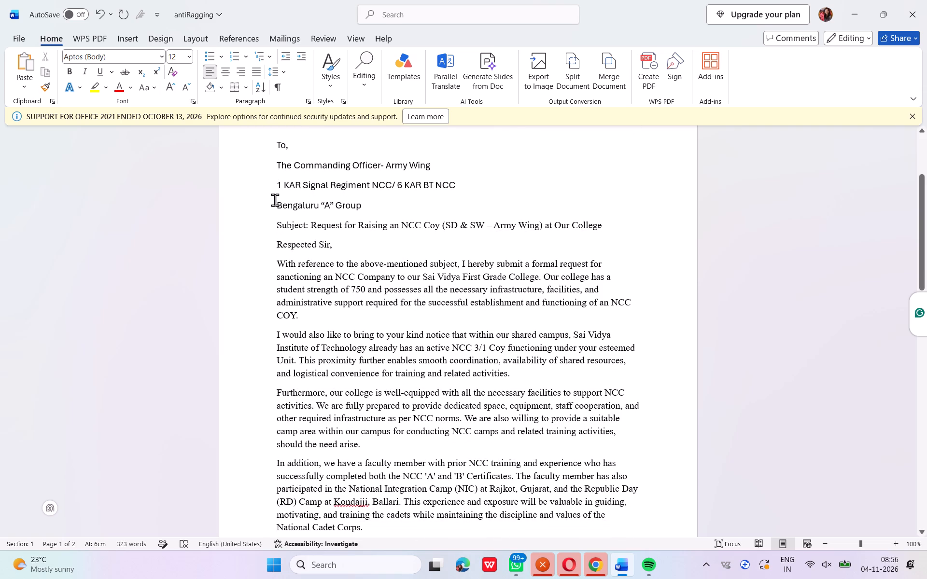
scroll(275, 200, down, 2)
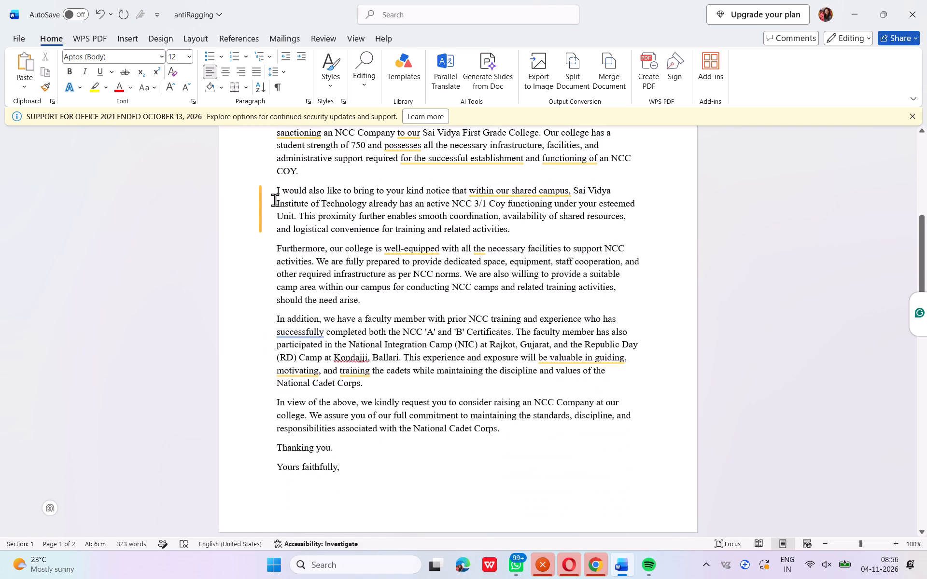
scroll(275, 200, down, 3)
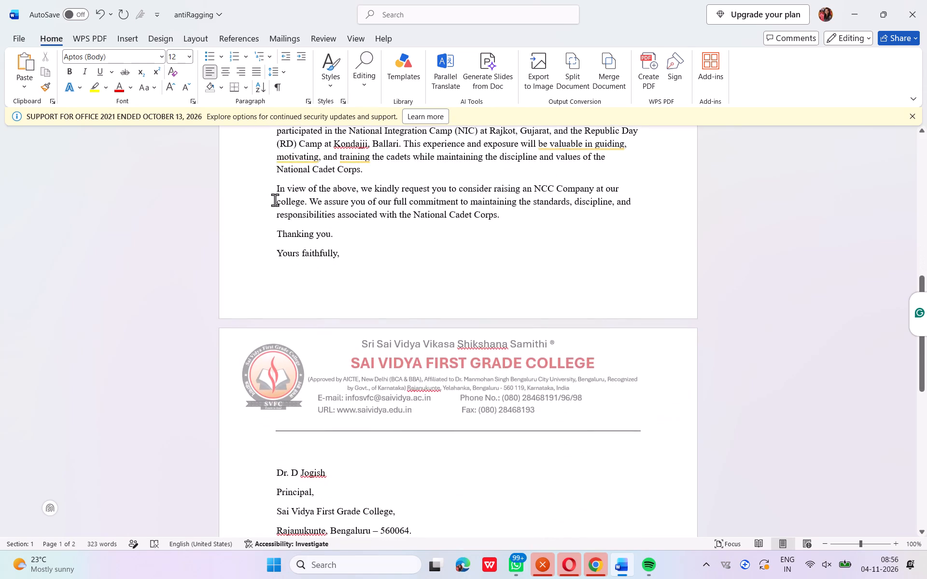
scroll(275, 200, up, 1)
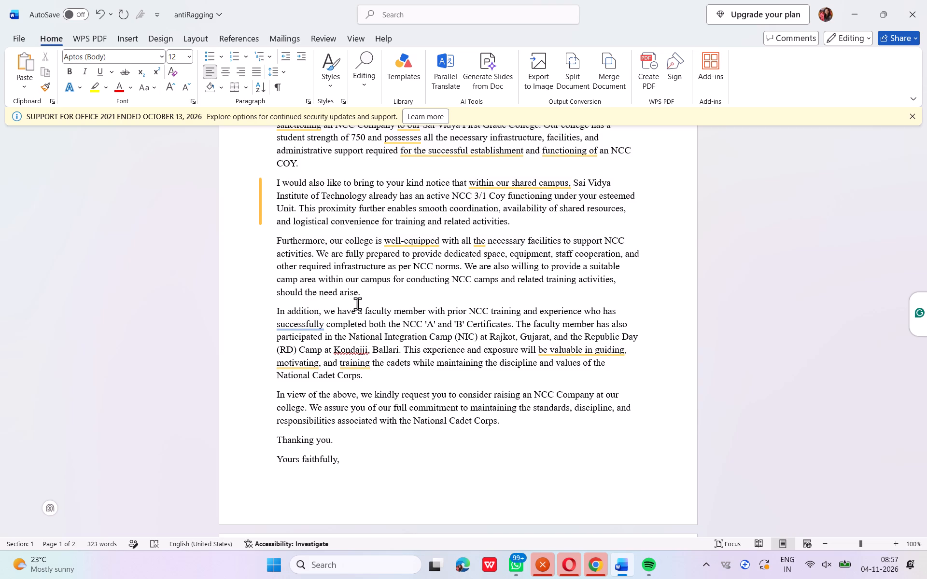
click(425, 312)
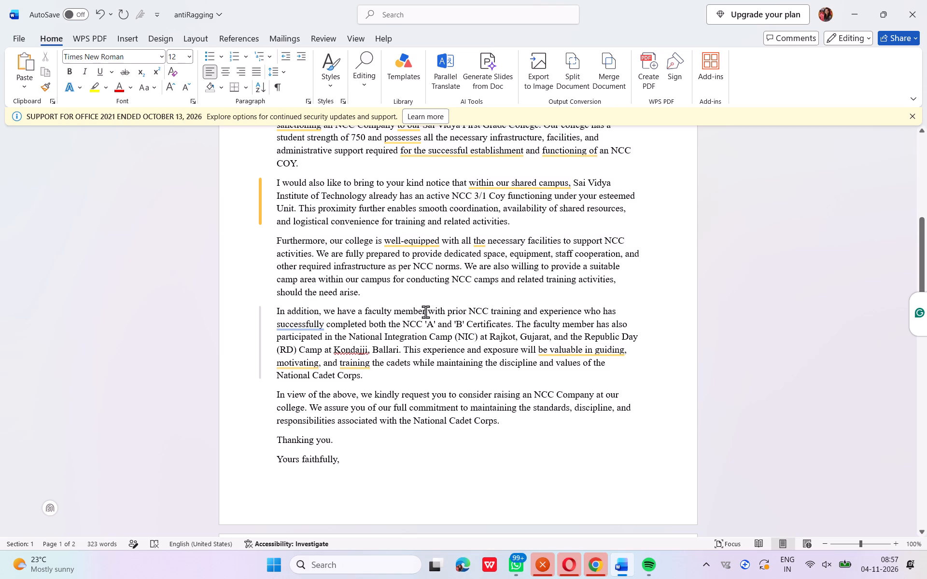
key(BackSpace)
key(BackSpace)
key(BackSpace)
key(BackSpace)
key(BackSpace)
key(BackSpace)
key(BackSpace)
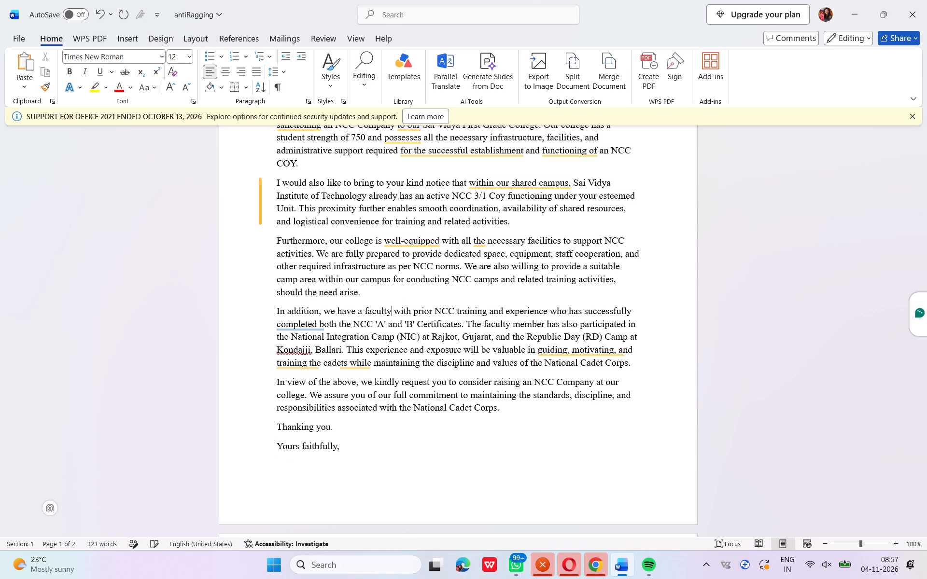
key(BackSpace)
key(BackSpace)
key(BackSpace)
key(BackSpace)
key(BackSpace)
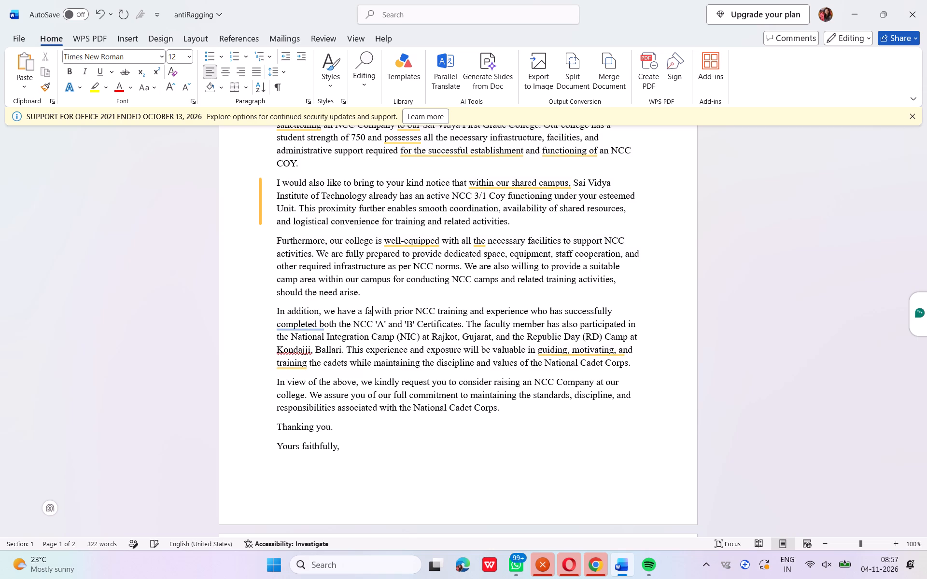
key(BackSpace)
key(BackSpace)
key(BackSpace)
key(BackSpace)
key(BackSpace)
key(BackSpace)
key(BackSpace)
key(BackSpace)
key(BackSpace)
key(BackSpace)
key(BackSpace)
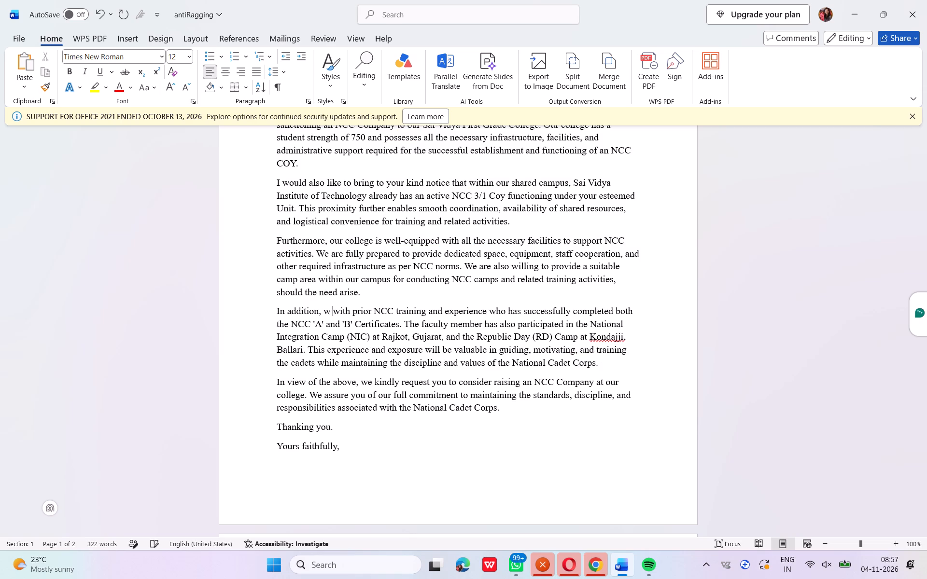
key(BackSpace)
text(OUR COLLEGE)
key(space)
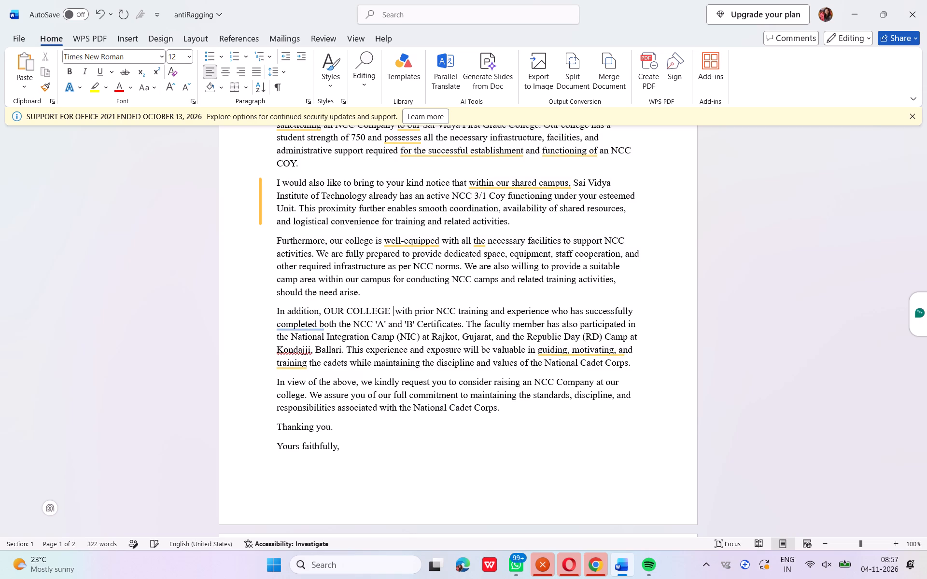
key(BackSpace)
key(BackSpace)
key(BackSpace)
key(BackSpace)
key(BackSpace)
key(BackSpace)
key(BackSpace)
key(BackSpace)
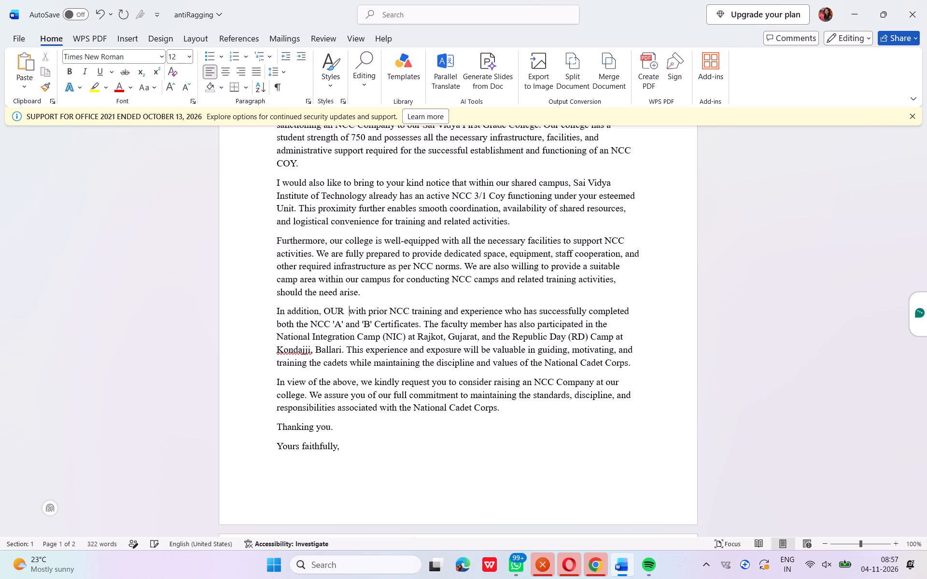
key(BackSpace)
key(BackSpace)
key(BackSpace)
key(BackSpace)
Insert "our college has Ms." after "In addition," in the fourth body paragraph, before "with prior NCC training".
text(our college has)
key(space)
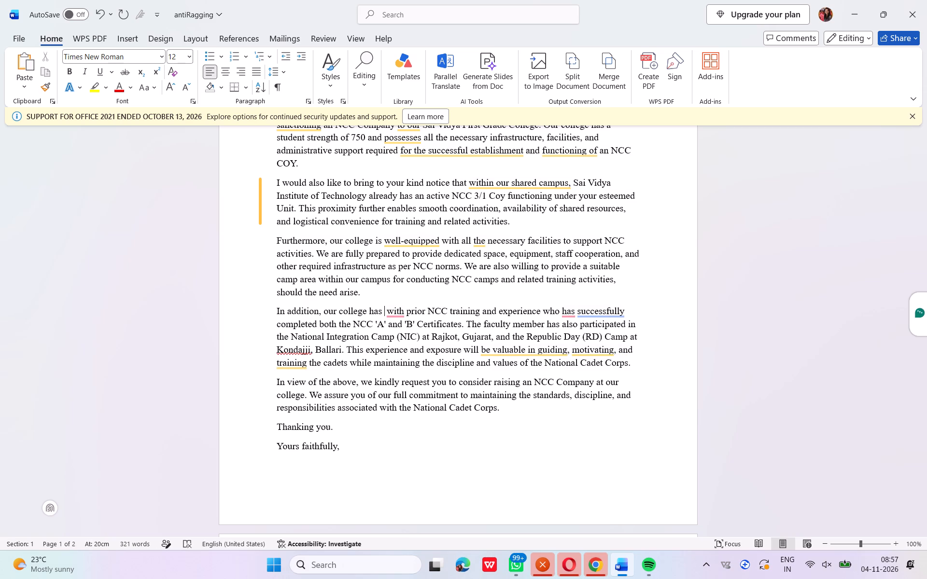
key(s)
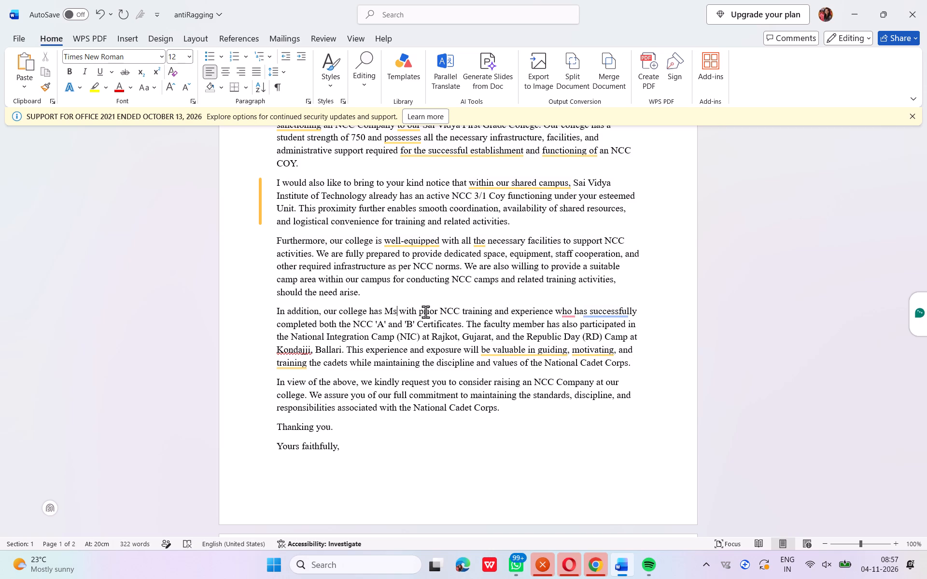
text(.)
key(space)
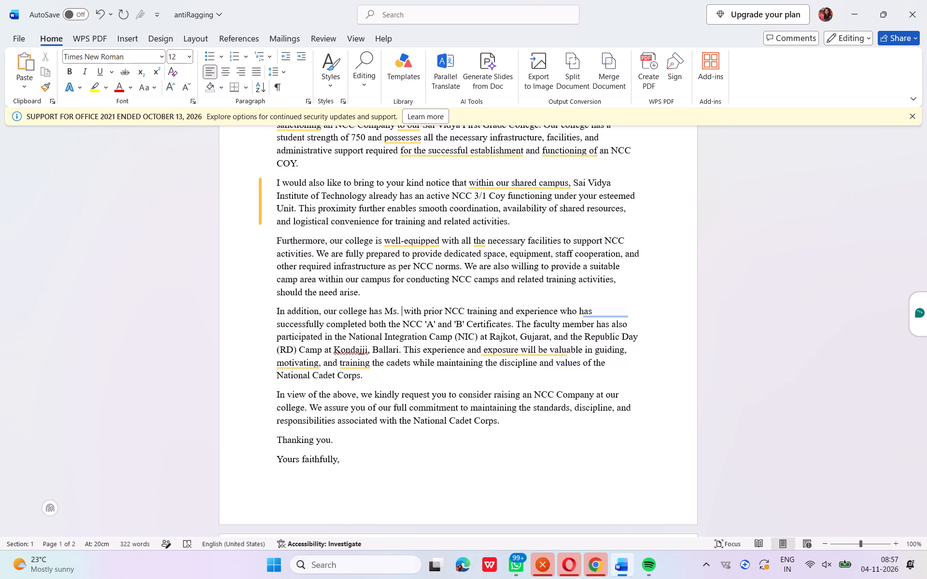
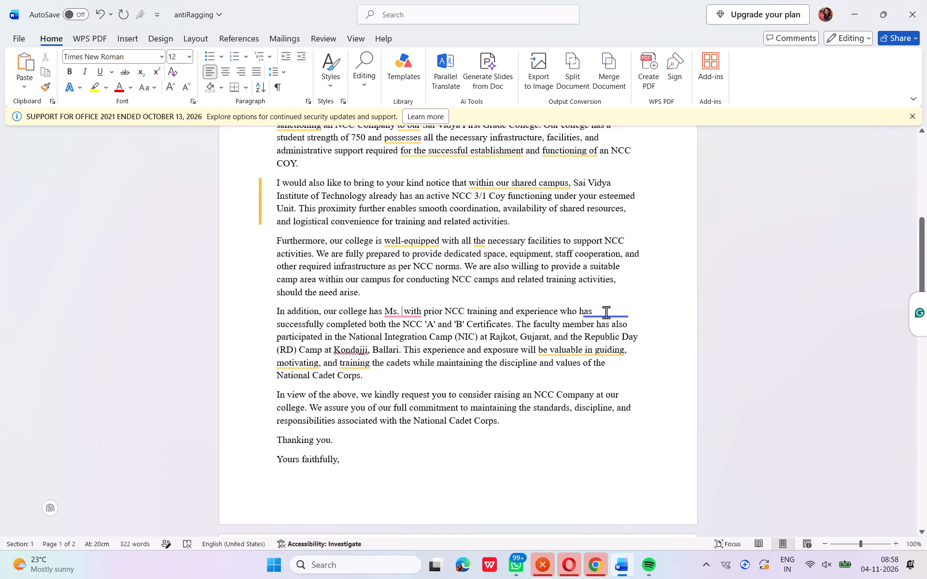
Delete the words "with prior NCC training and experience who has" after "Ms." in the fourth body paragraph.
click(598, 311)
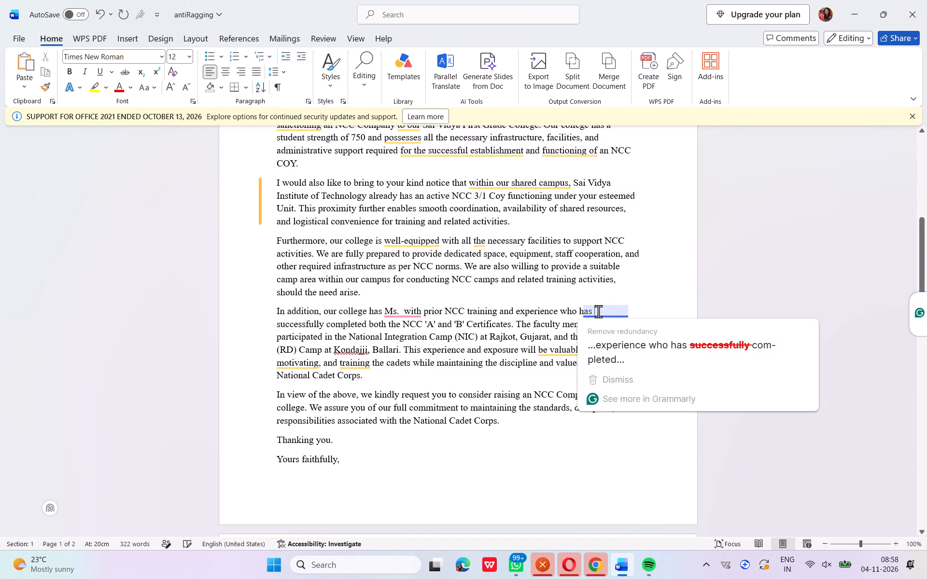
key(BackSpace)
key(BackSpace)
key(BackSpace)
key(BackSpace)
key(BackSpace)
key(BackSpace)
key(BackSpace)
key(BackSpace)
key(BackSpace)
key(BackSpace)
key(BackSpace)
key(BackSpace)
key(BackSpace)
key(BackSpace)
key(BackSpace)
key(BackSpace)
key(BackSpace)
key(BackSpace)
key(BackSpace)
key(BackSpace)
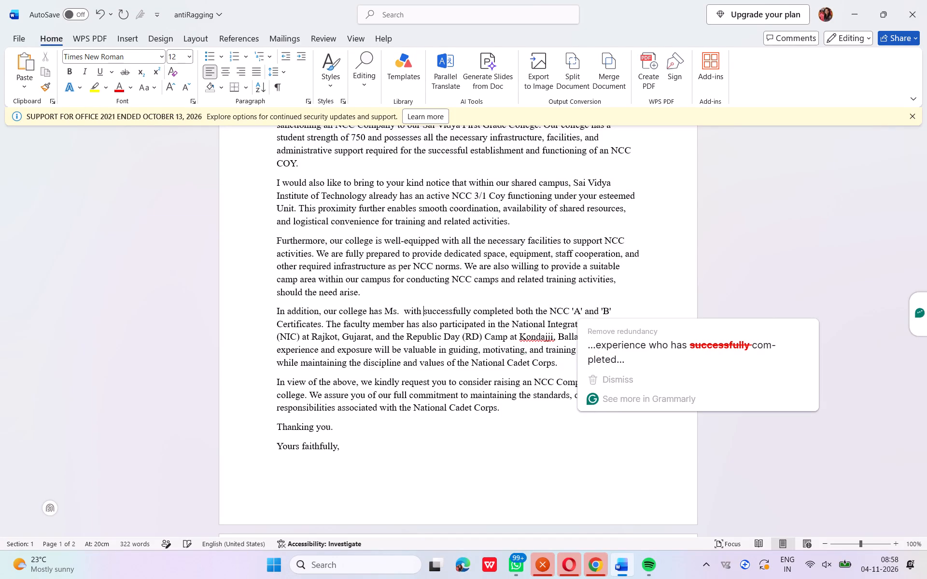
key(BackSpace)
key(BackSpace)
key(BackSpace)
key(BackSpace)
key(BackSpace)
key(BackSpace)
key(BackSpace)
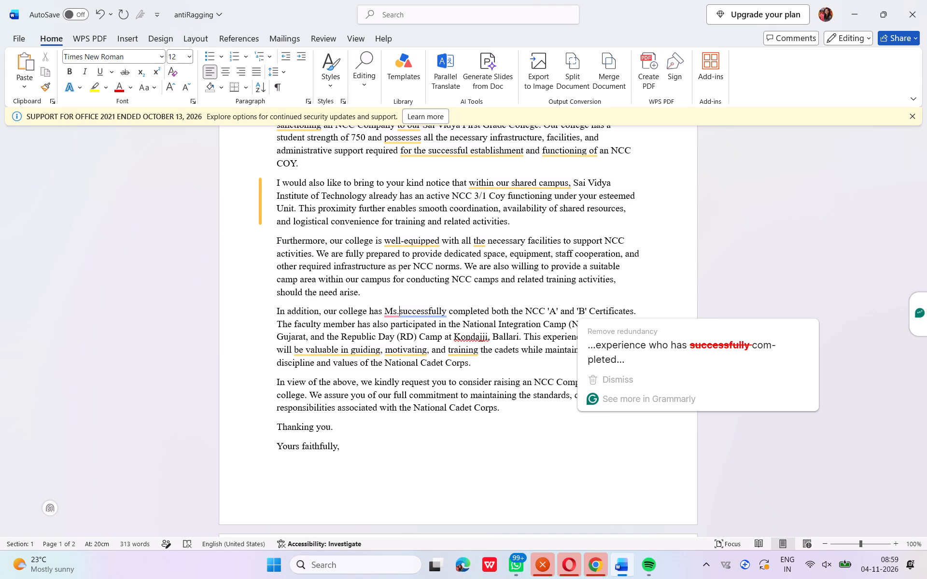
Insert the faculty member's name after "Ms." in the fourth body paragraph, followed by a comma and the designation "Faculty Coordinator".
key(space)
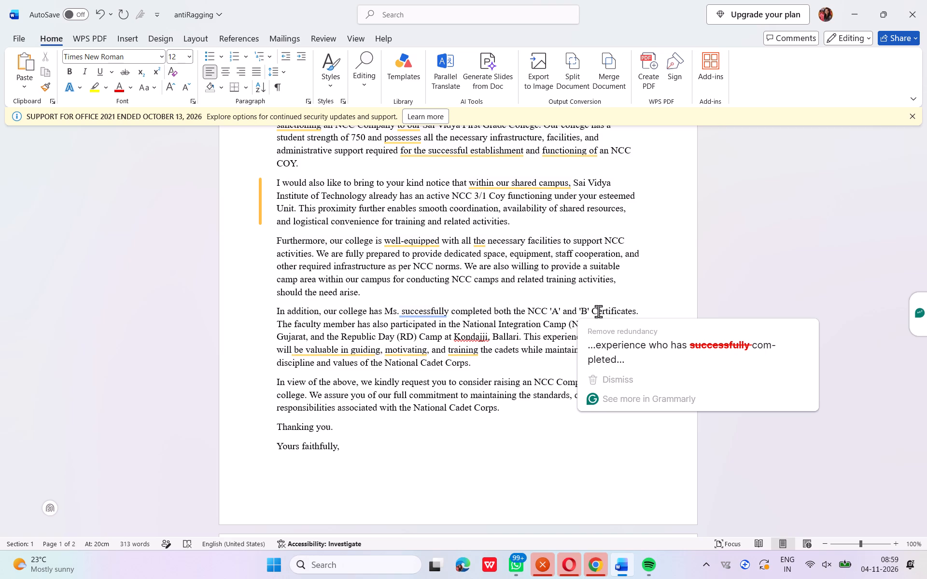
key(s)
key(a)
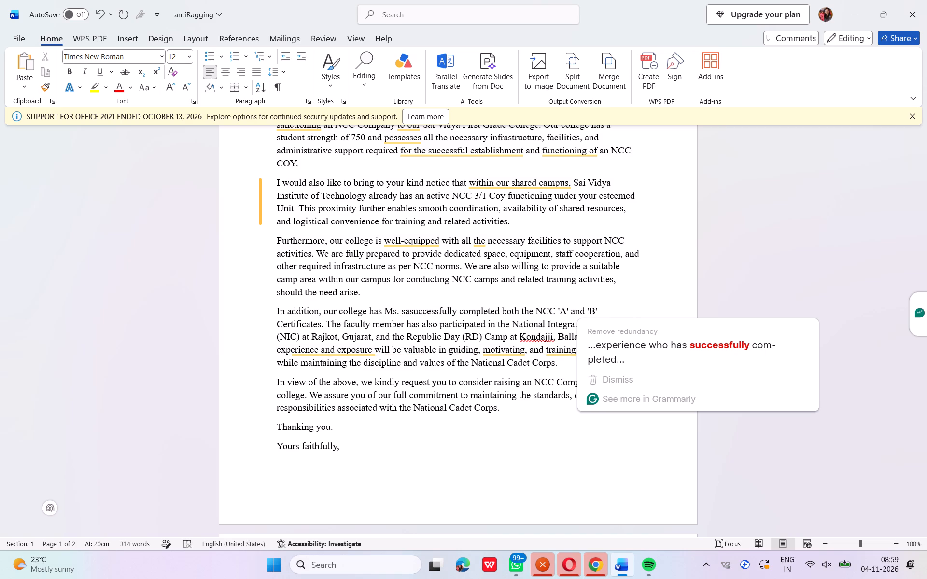
key(BackSpace)
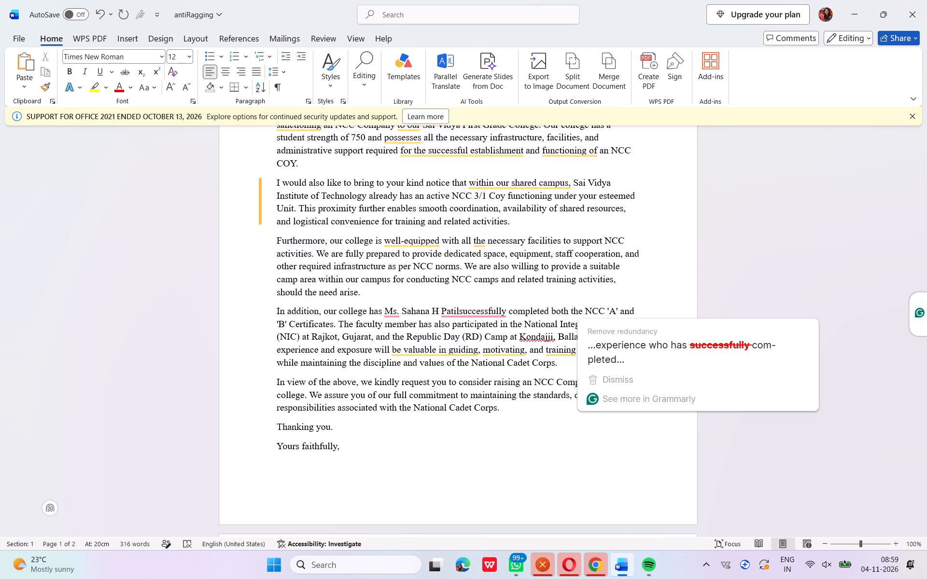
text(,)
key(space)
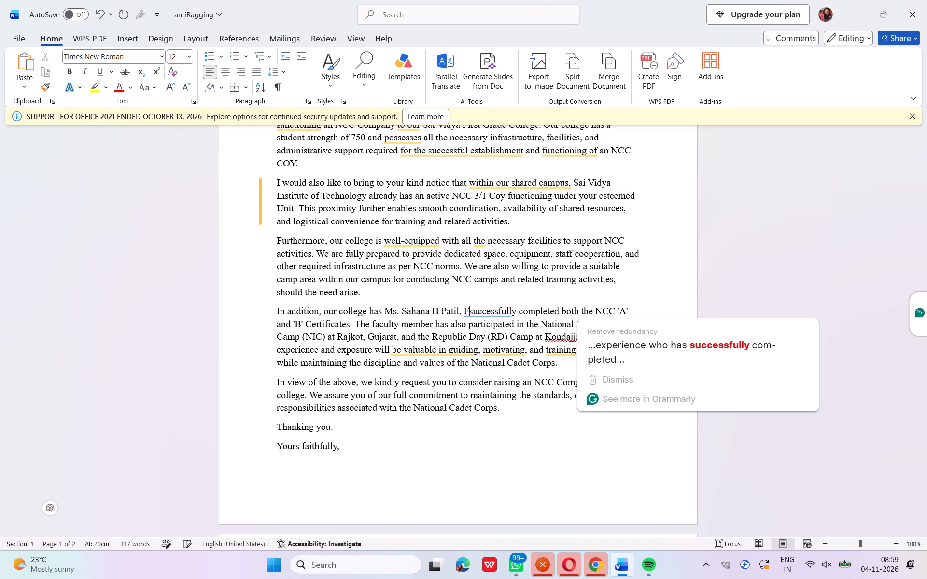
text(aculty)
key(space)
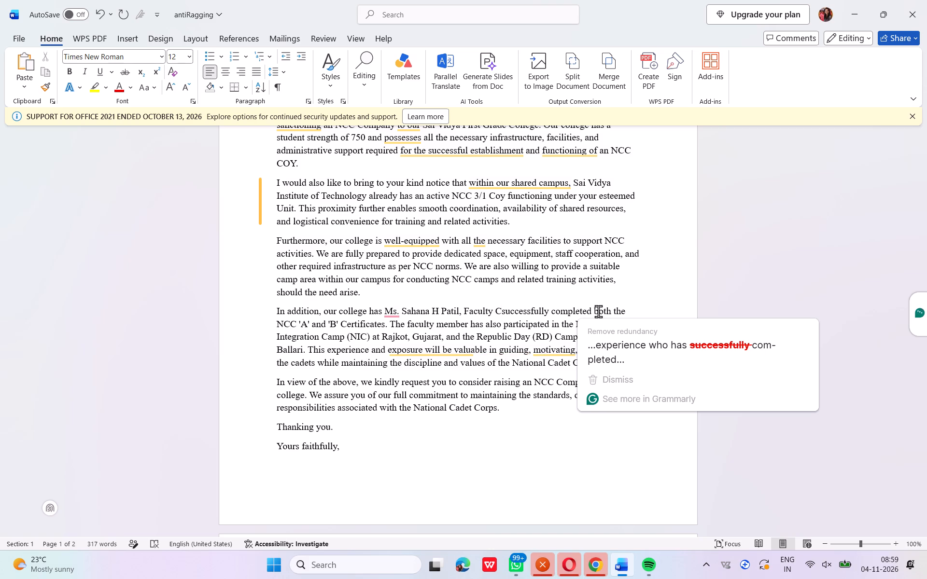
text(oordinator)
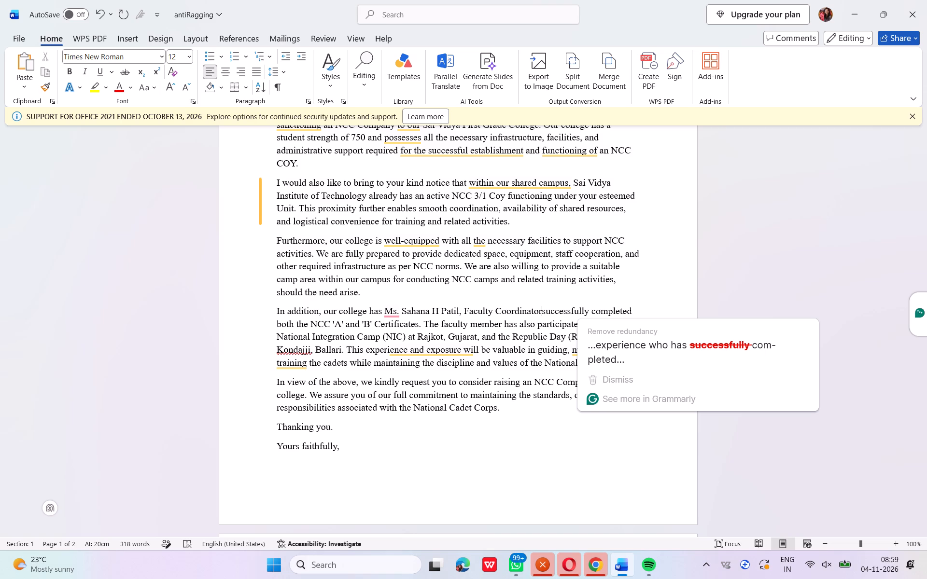
Continue the designation after "Faculty Coordinator" with a comma and "Department of", before "successfully completed".
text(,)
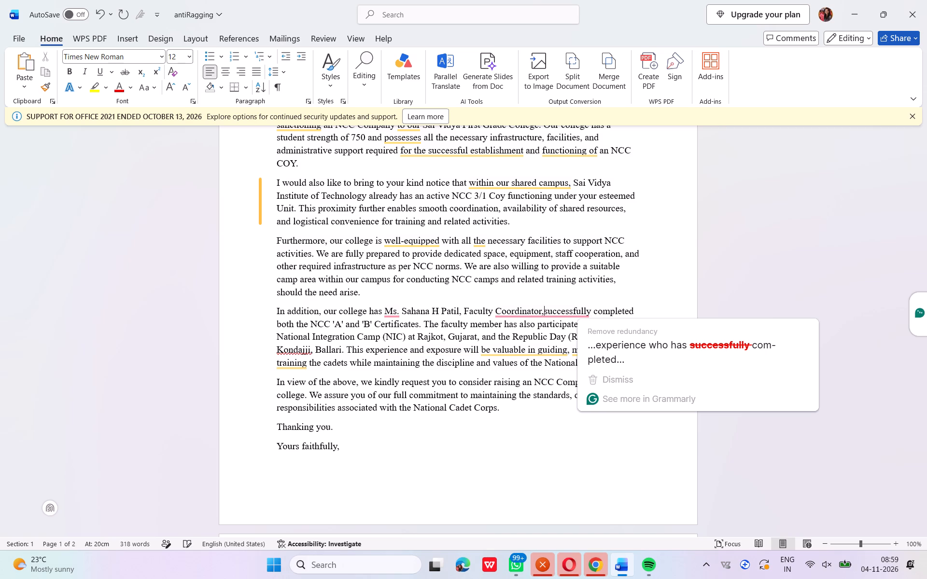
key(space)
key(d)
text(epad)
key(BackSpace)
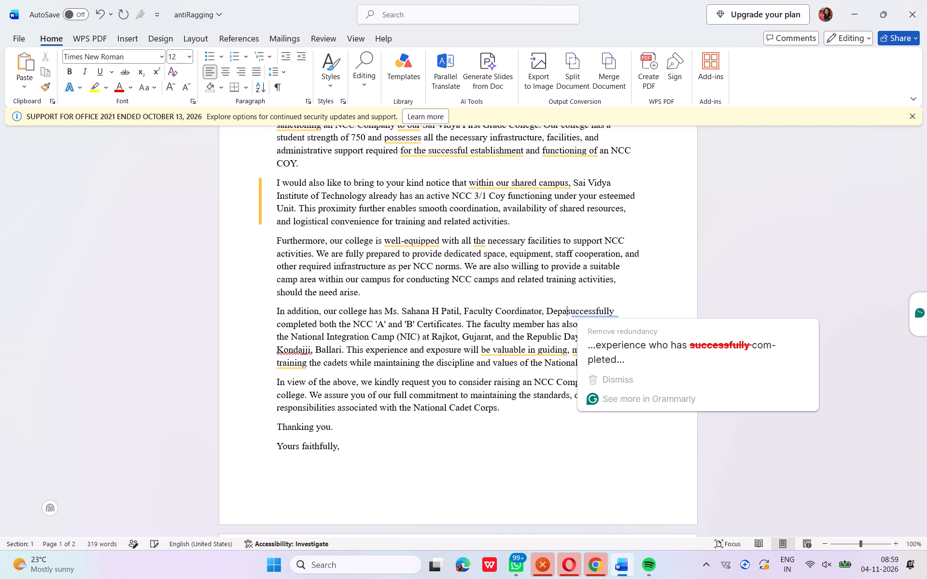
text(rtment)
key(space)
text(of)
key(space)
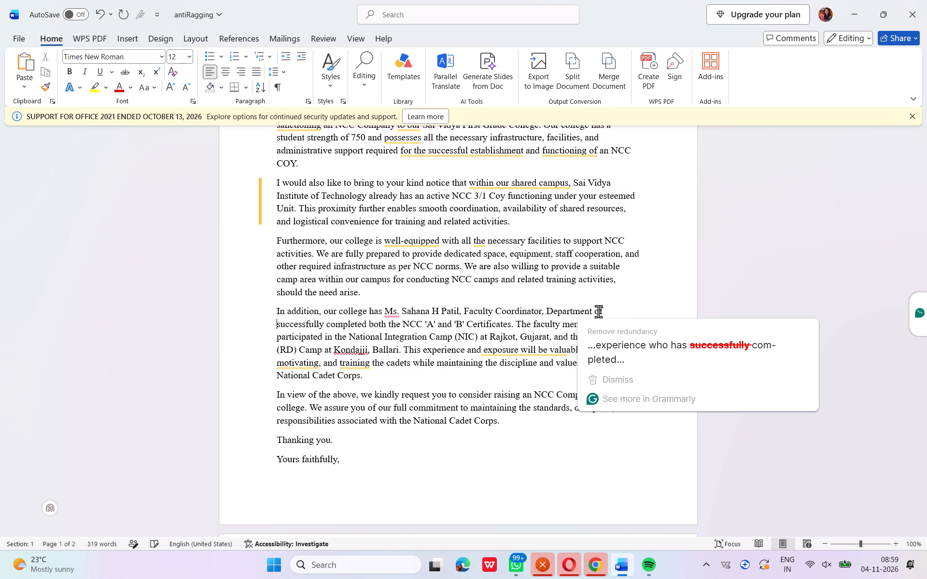
Complete the faculty member's department as "Languages" and add ", has" before "successfully completed" in the fourth body paragraph.
text(angu)
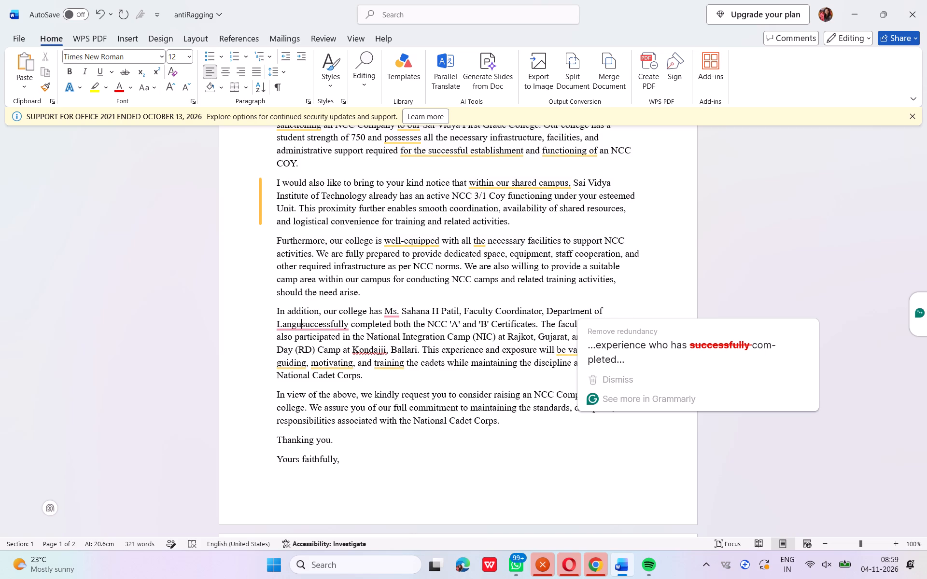
text(ages)
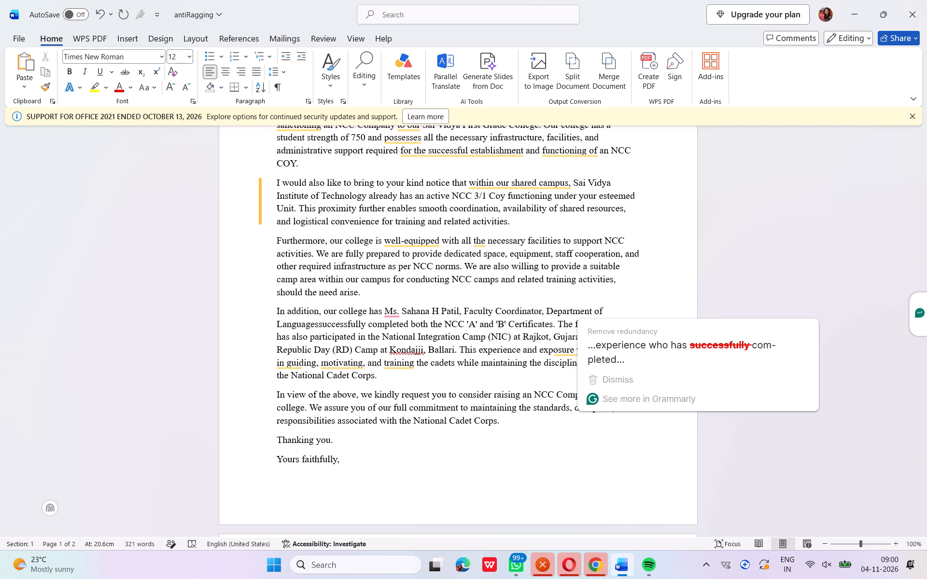
text(, has)
key(space)
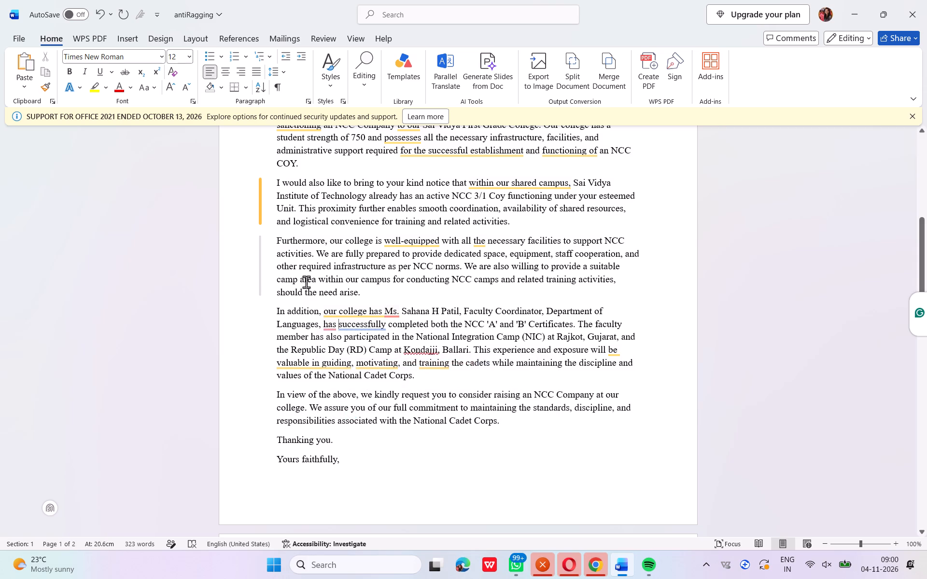
Capitalise the "o" of "our college" after "In addition," in the fourth body paragraph.
click(329, 311)
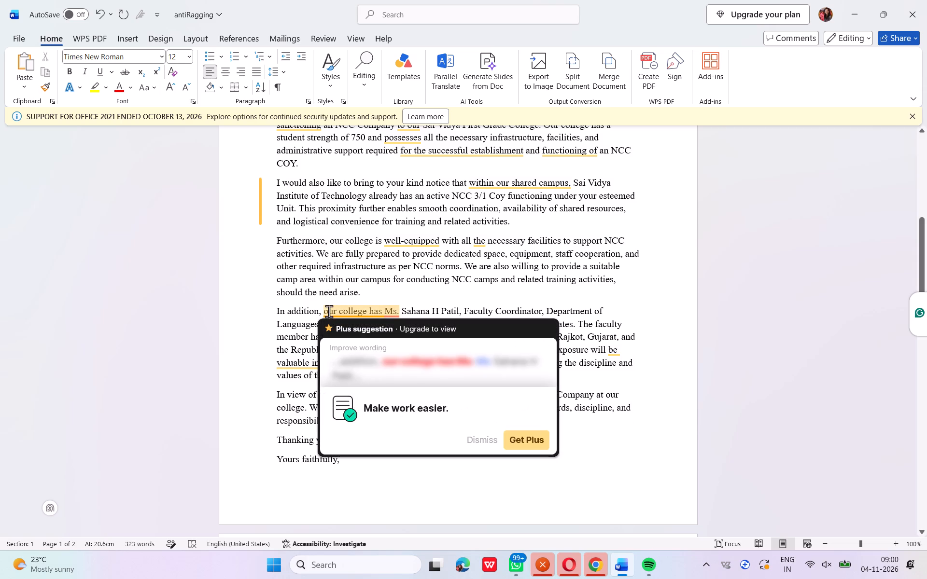
key(BackSpace)
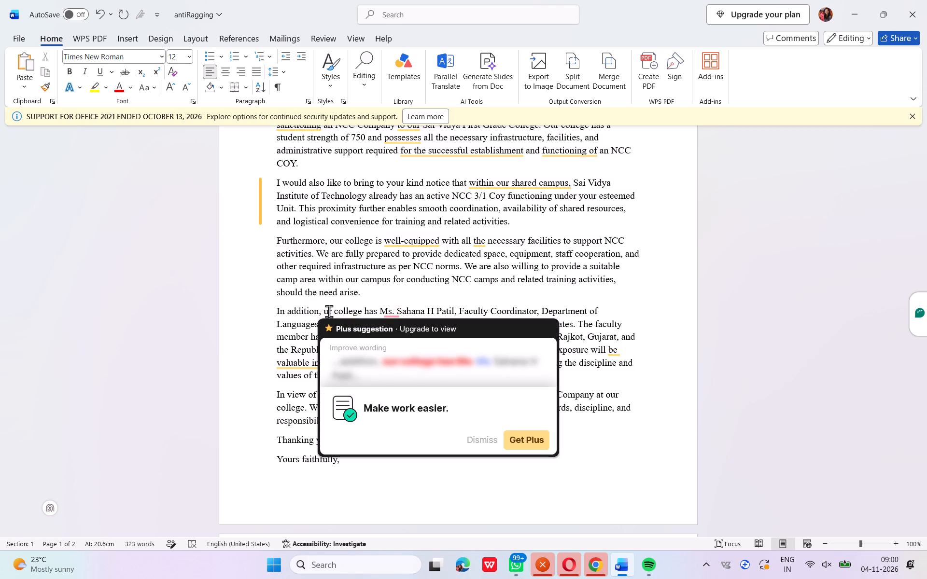
key(shift+o)
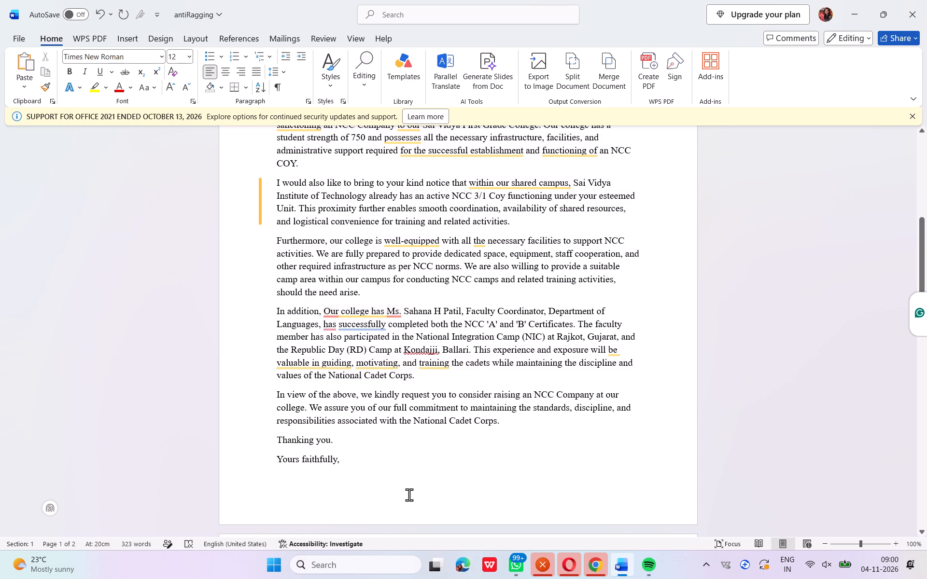
Remove the space between "Ms." and the faculty member's name in the fourth body paragraph.
click(403, 312)
key(BackSpace)
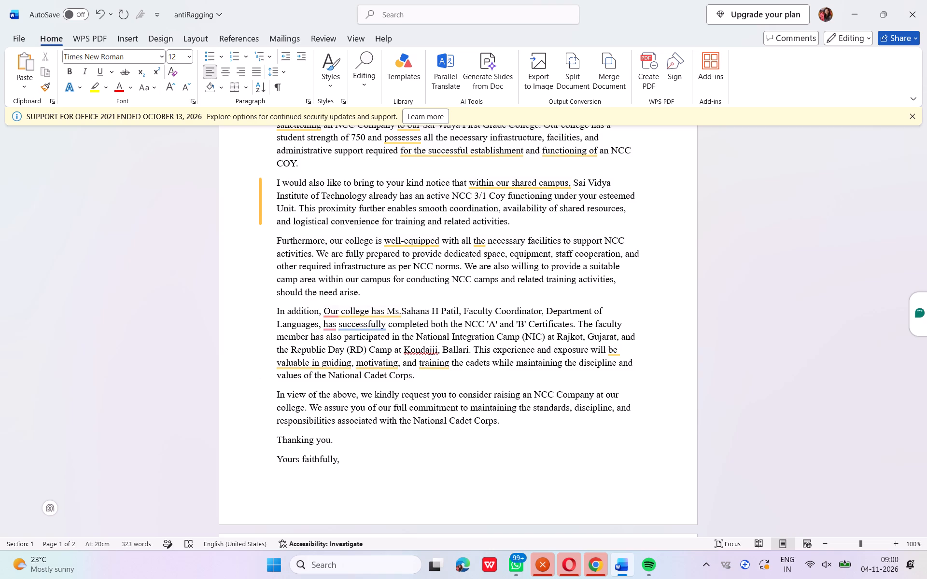
click(409, 469)
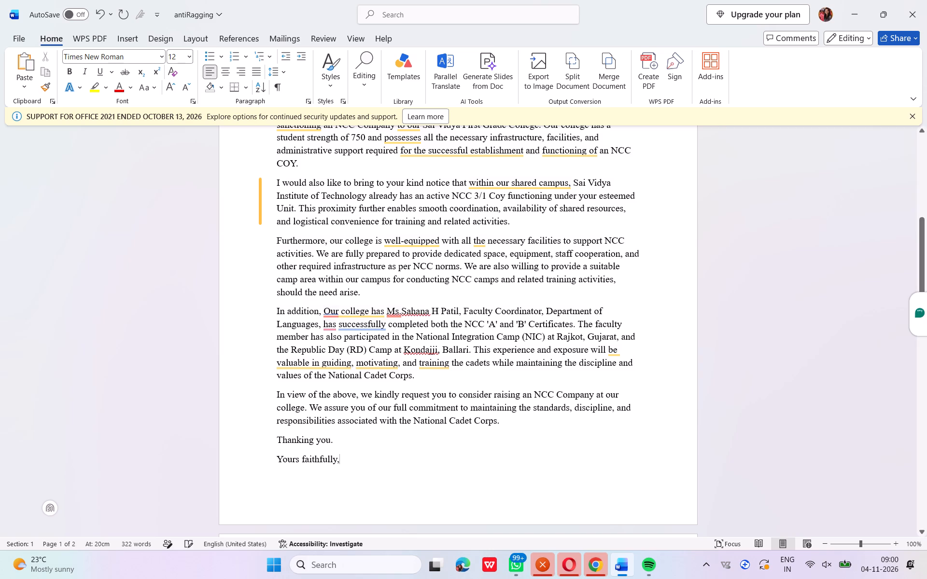
Check the spelling suggestions for the place name "Kondajji" in the fourth body paragraph.
right_click(418, 353)
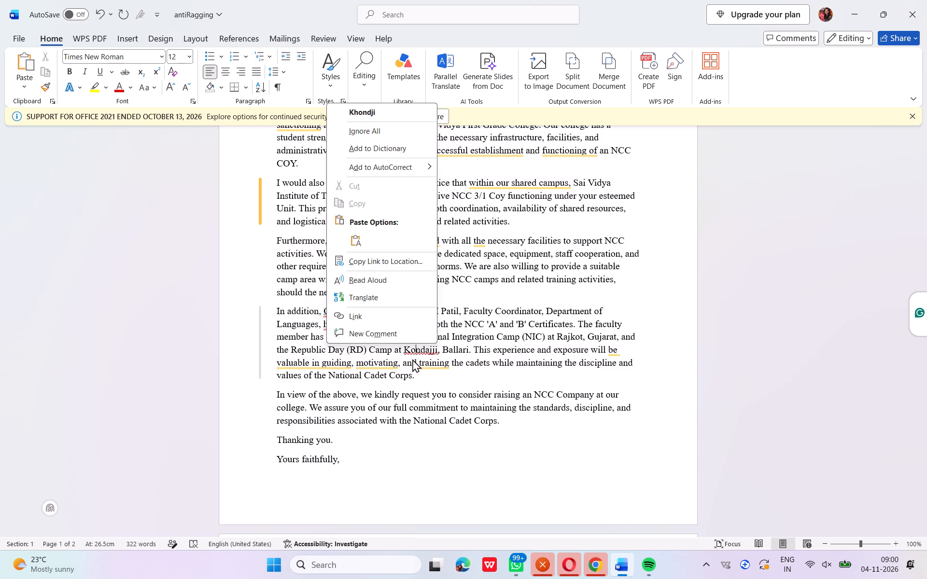
click(391, 497)
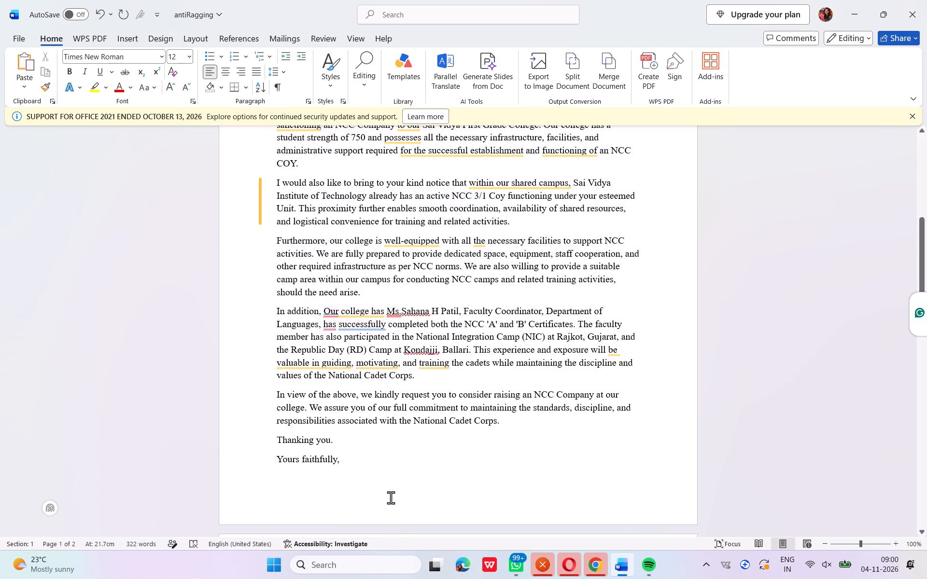
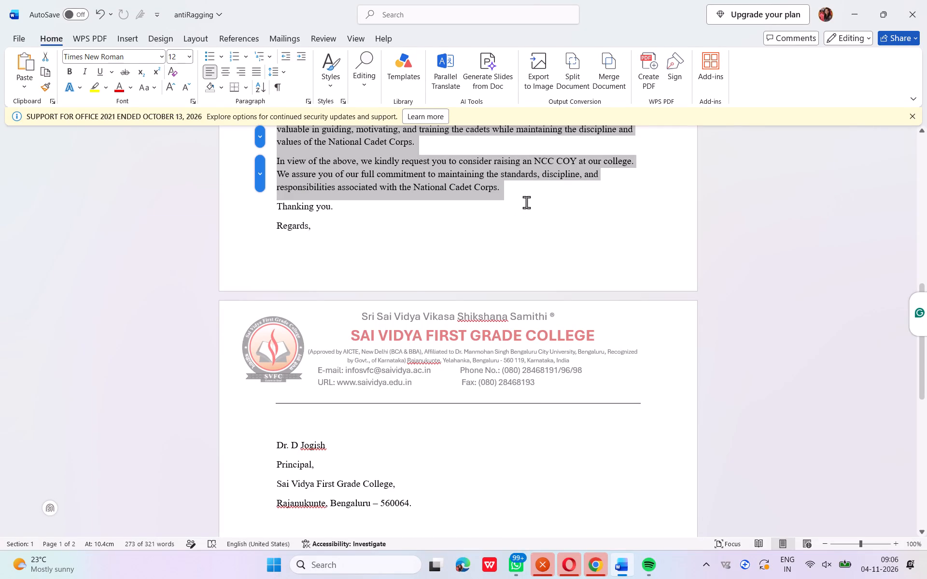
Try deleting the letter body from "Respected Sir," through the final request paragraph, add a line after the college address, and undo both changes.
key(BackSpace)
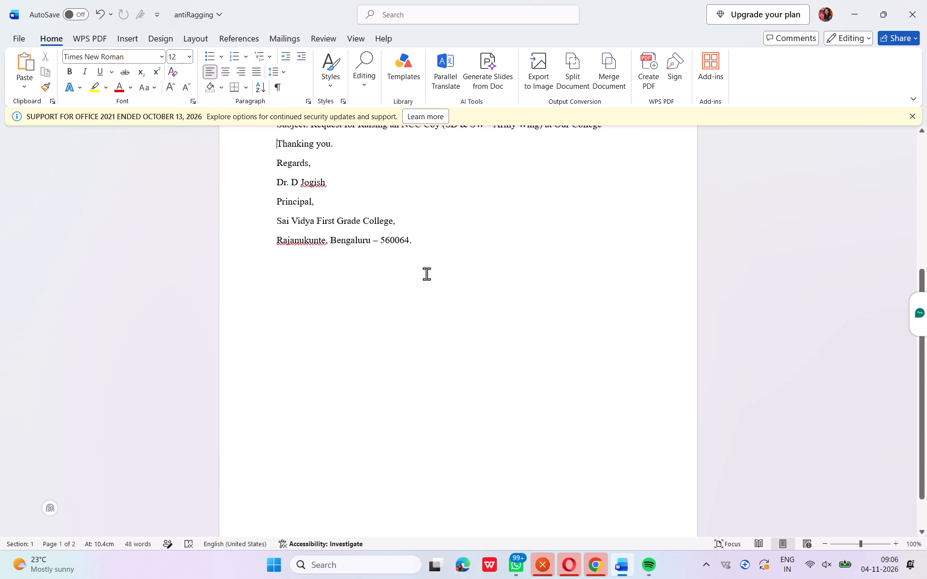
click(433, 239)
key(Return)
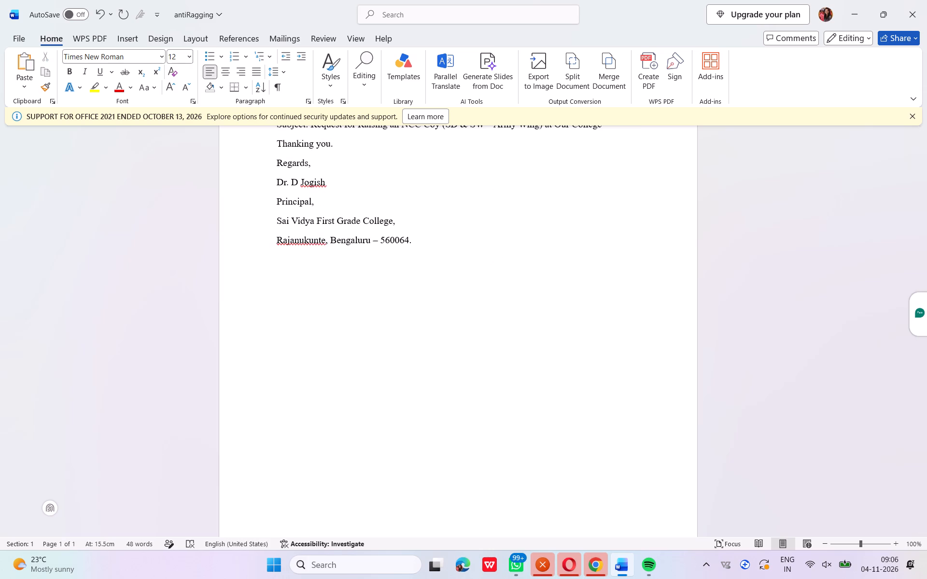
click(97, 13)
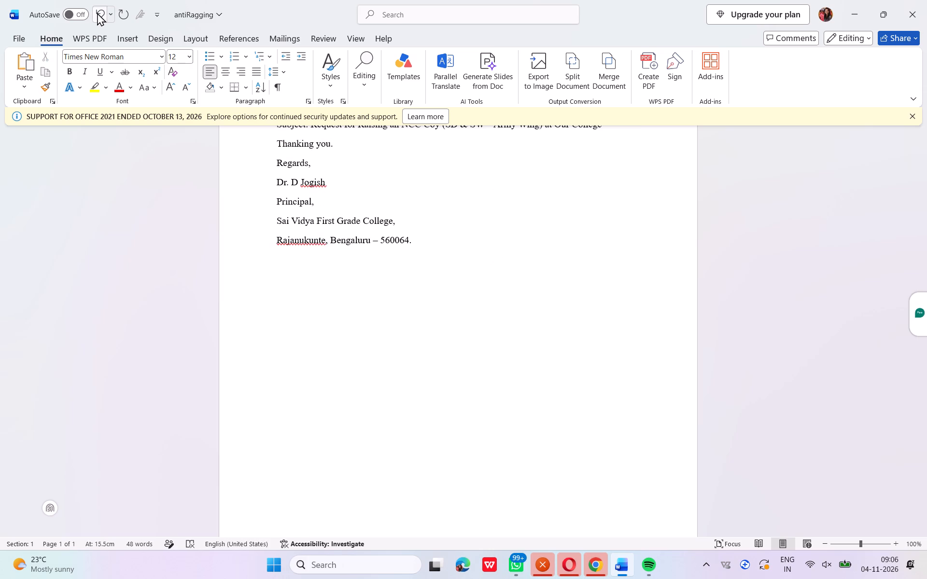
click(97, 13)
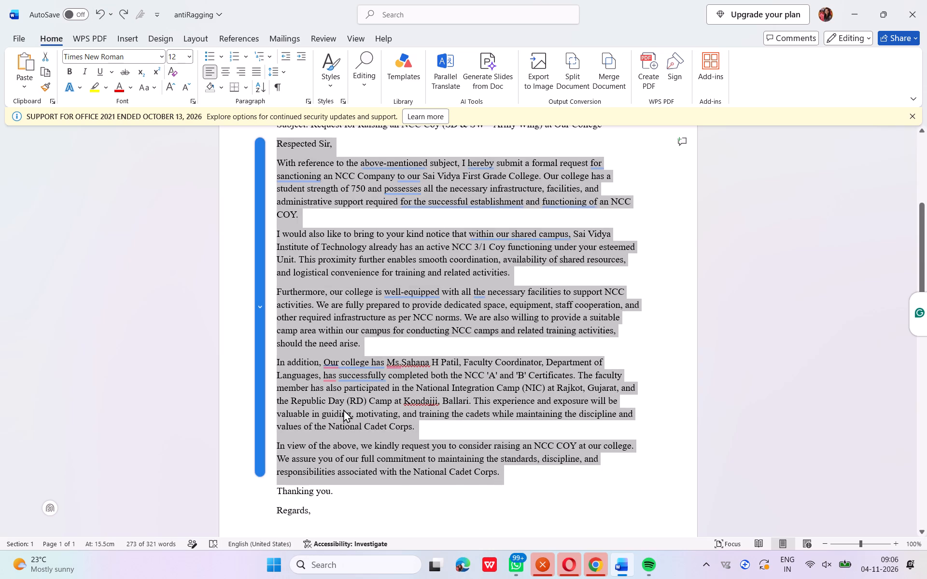
Delete the salutation "Respected Sir," and all five body paragraphs between the subject line and "Thanking you.".
scroll(343, 409, up, 1)
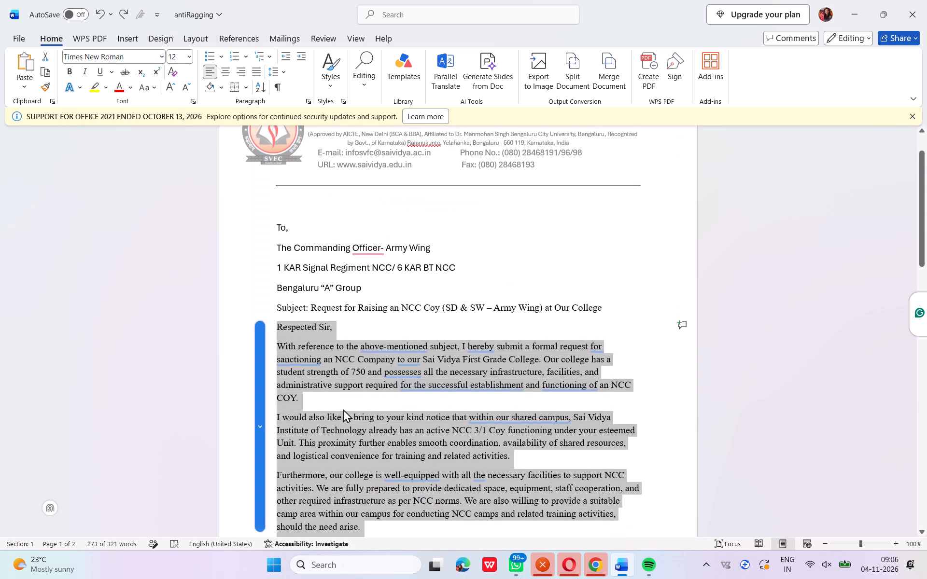
click(307, 345)
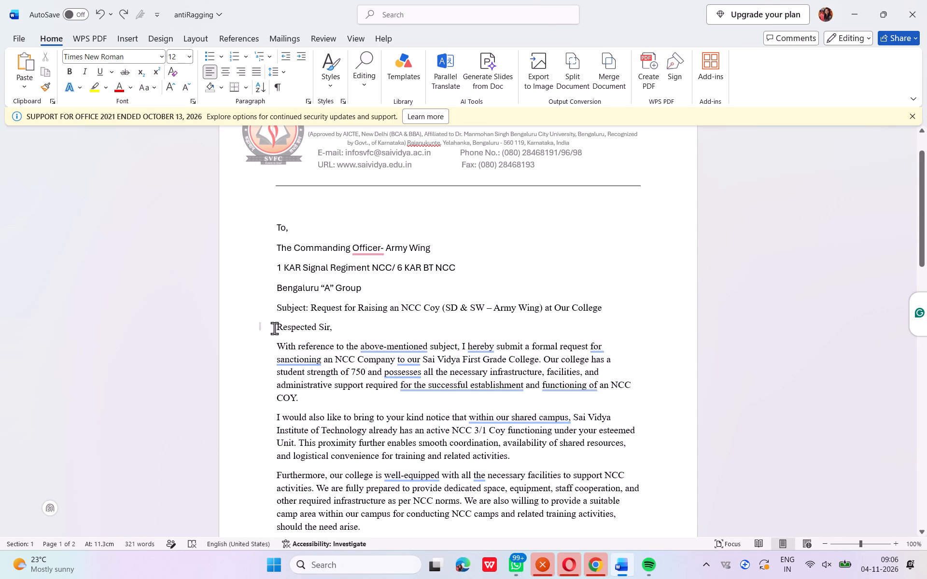
drag(274, 328, 394, 524)
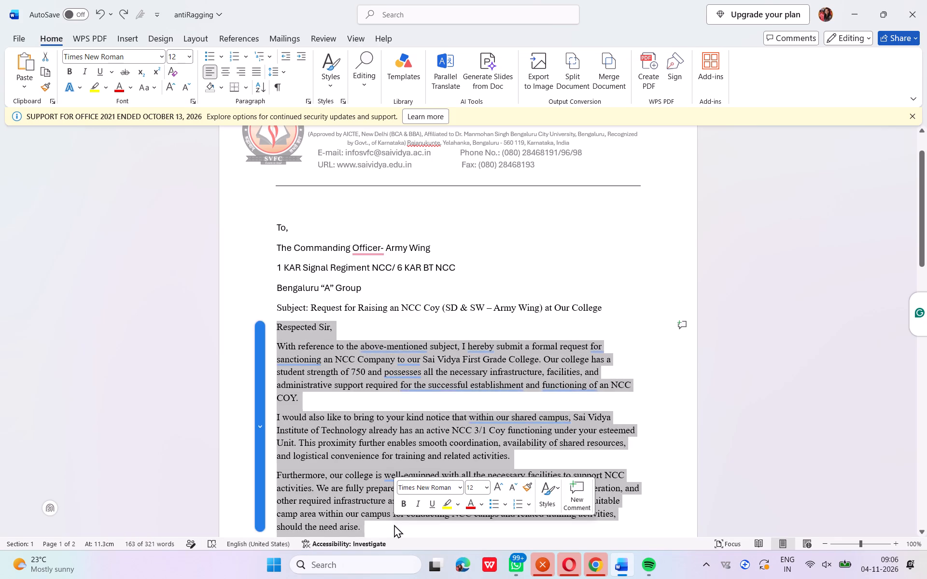
key(BackSpace)
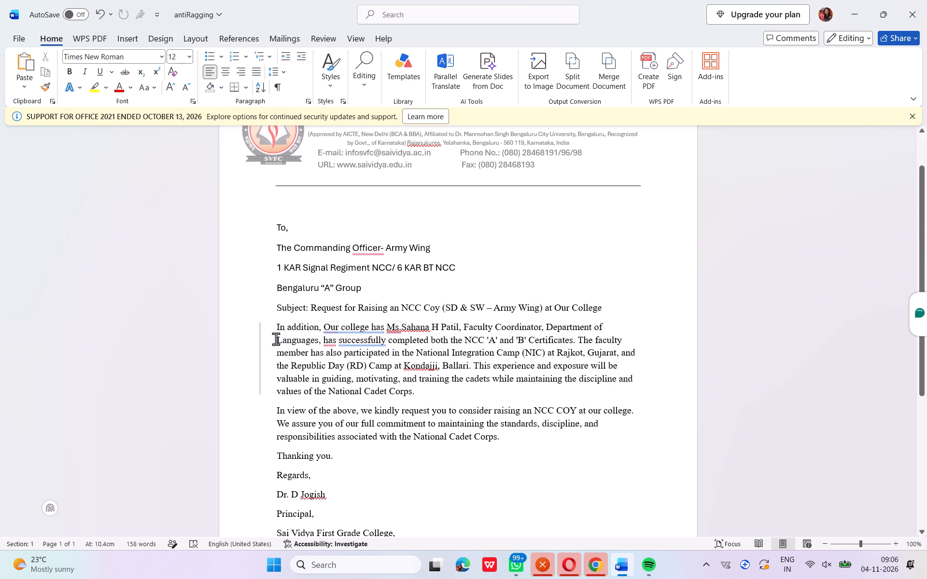
drag(275, 325, 500, 442)
key(BackSpace)
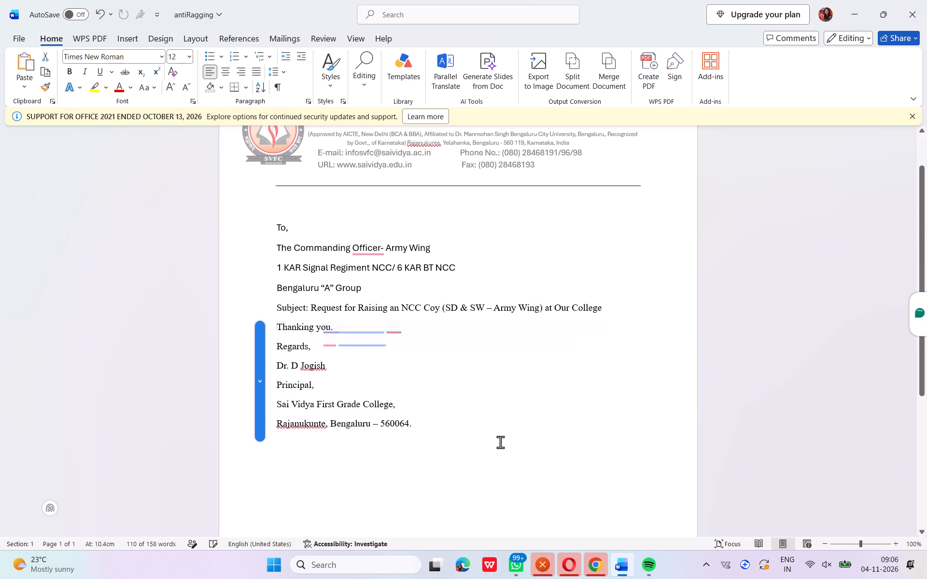
Delete the text "Thanking you." below the subject line, leaving an empty line above "Regards,".
click(365, 329)
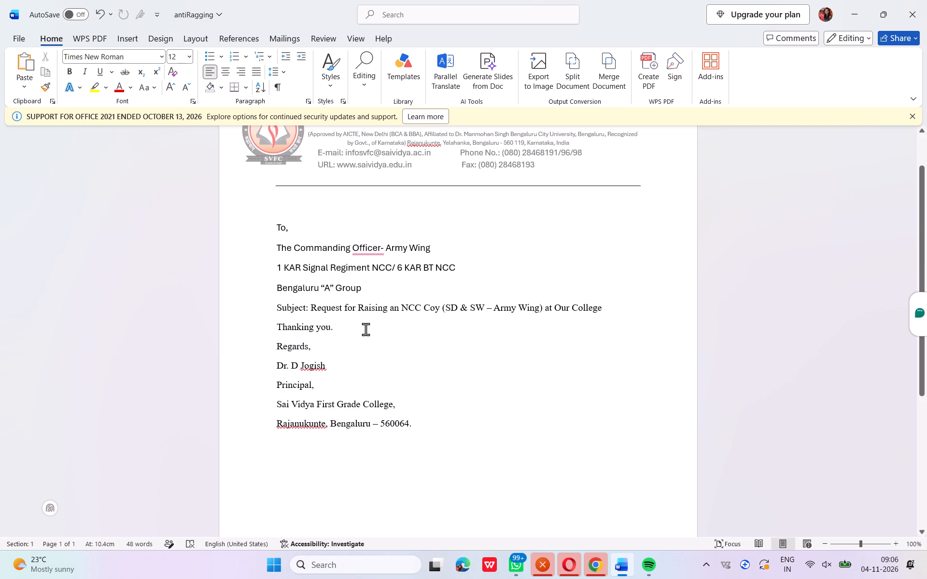
key(BackSpace)
key(BackSpace)
key(BackSpace)
key(BackSpace)
key(BackSpace)
key(BackSpace)
key(BackSpace)
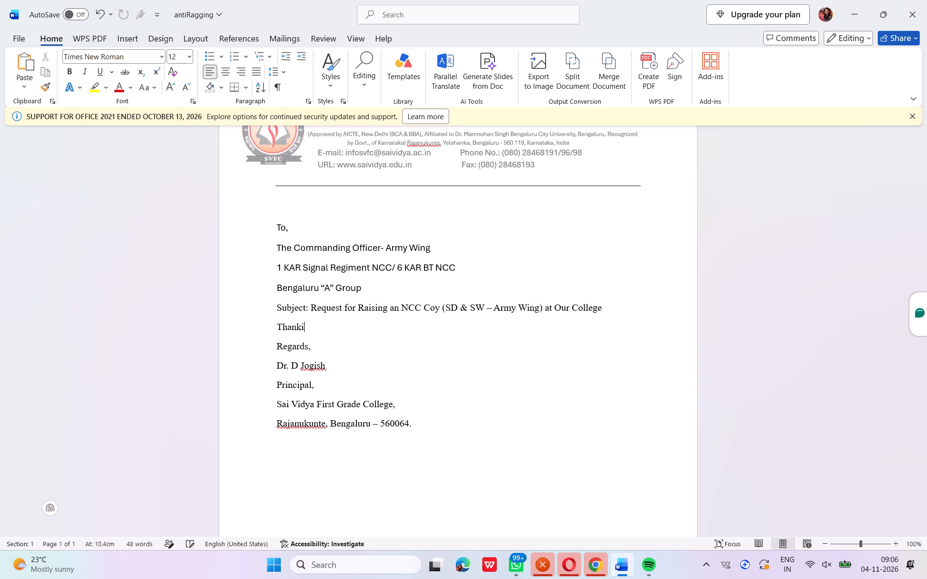
key(BackSpace)
key(BackSpace)
key(BackSpace)
key(BackSpace)
key(BackSpace)
key(BackSpace)
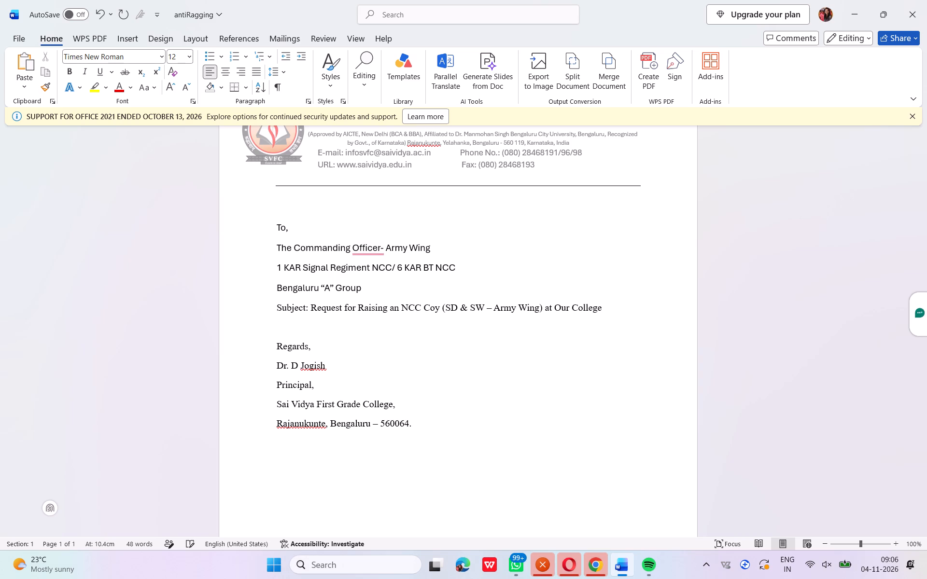
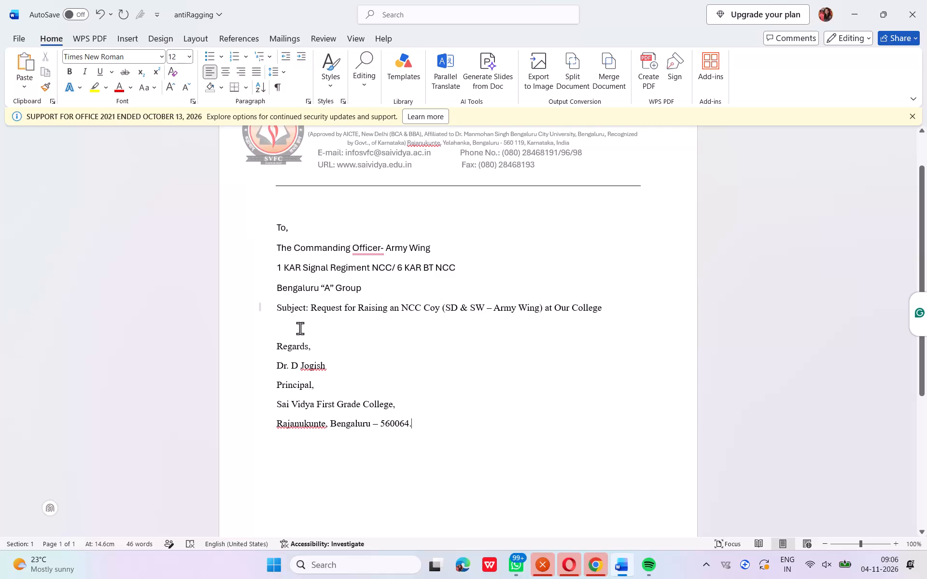
Paste the copied letter body, from "Respected Sir," through "Thanking you.", into the empty line between the subject and "Regards,".
click(300, 328)
key(ctrl+v)
scroll(300, 328, right, 1)
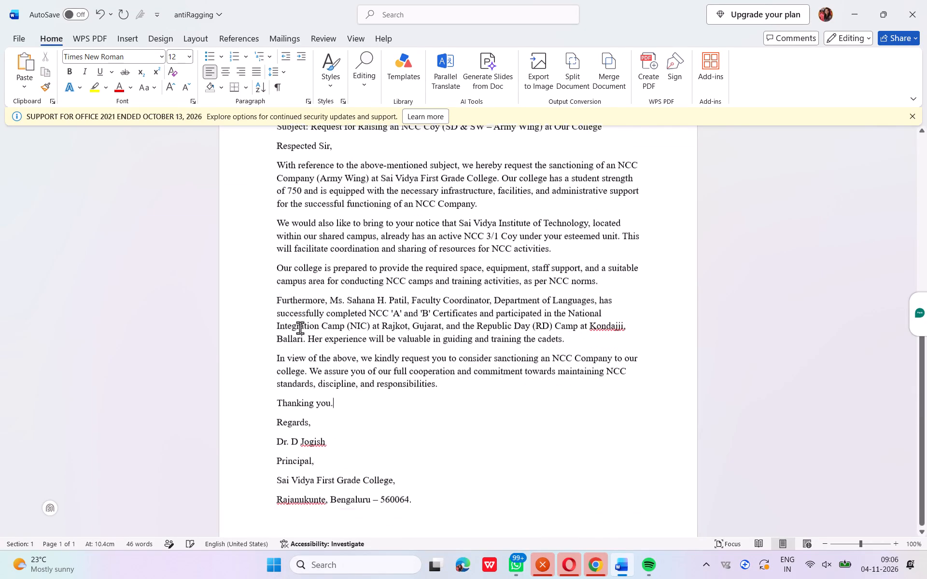
scroll(300, 328, right, 1)
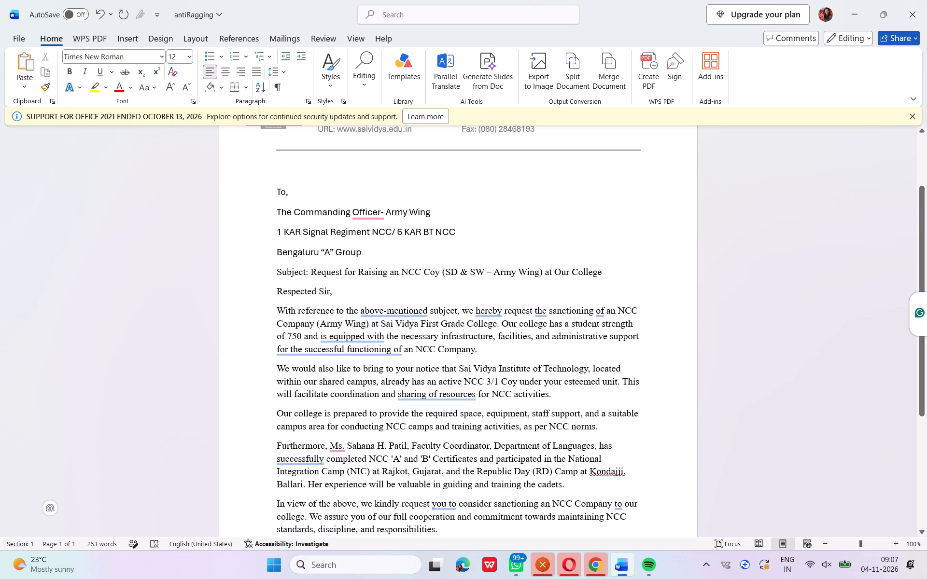
Replace the word "Company" before "(Army Wing)" in the first body paragraph with "COY".
click(314, 319)
key(BackSpace)
key(BackSpace)
key(BackSpace)
key(BackSpace)
key(BackSpace)
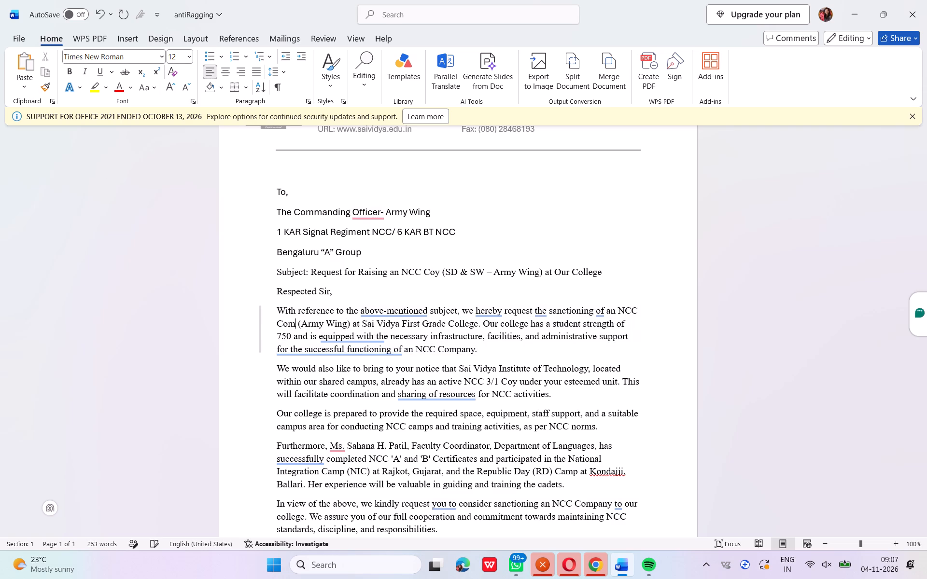
key(BackSpace)
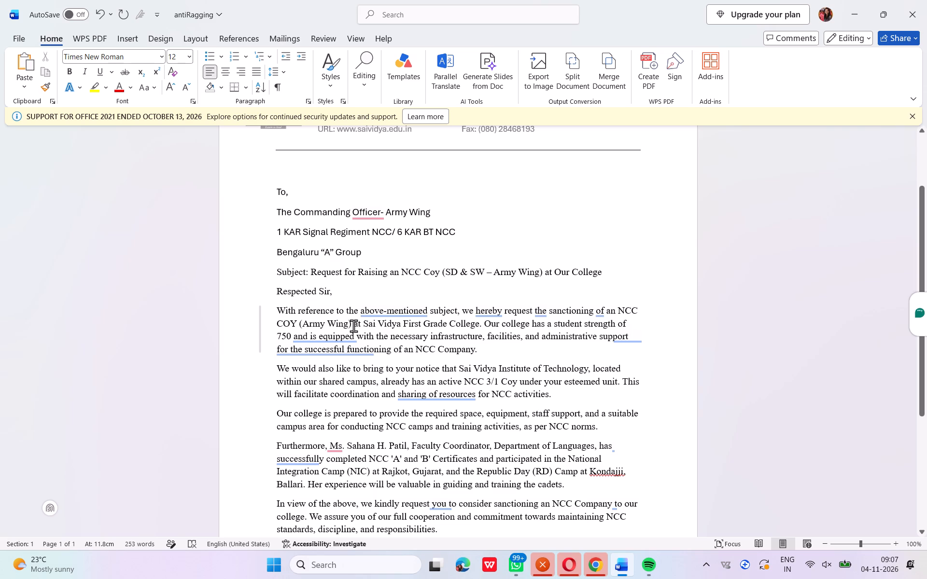
key(BackSpace)
key(BackSpace)
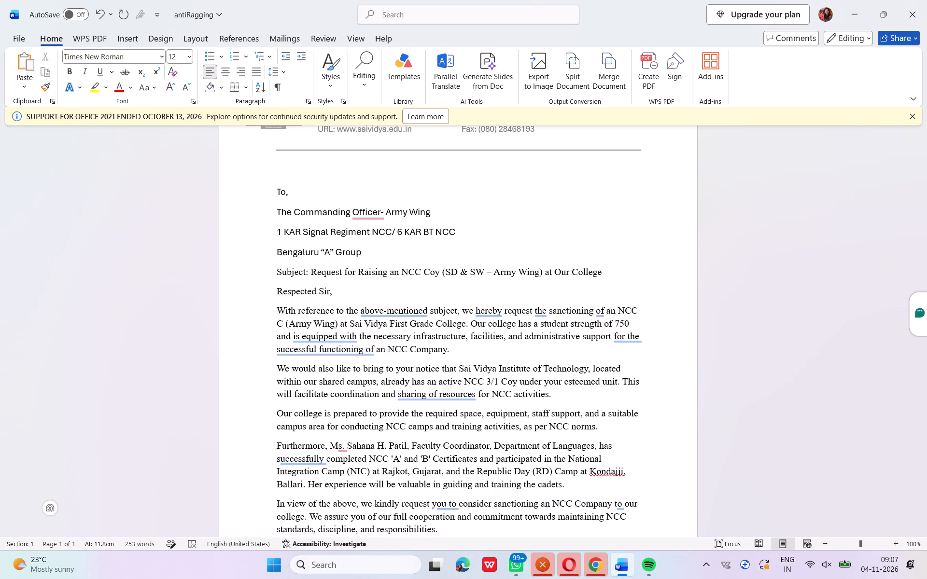
key(o)
key(y)
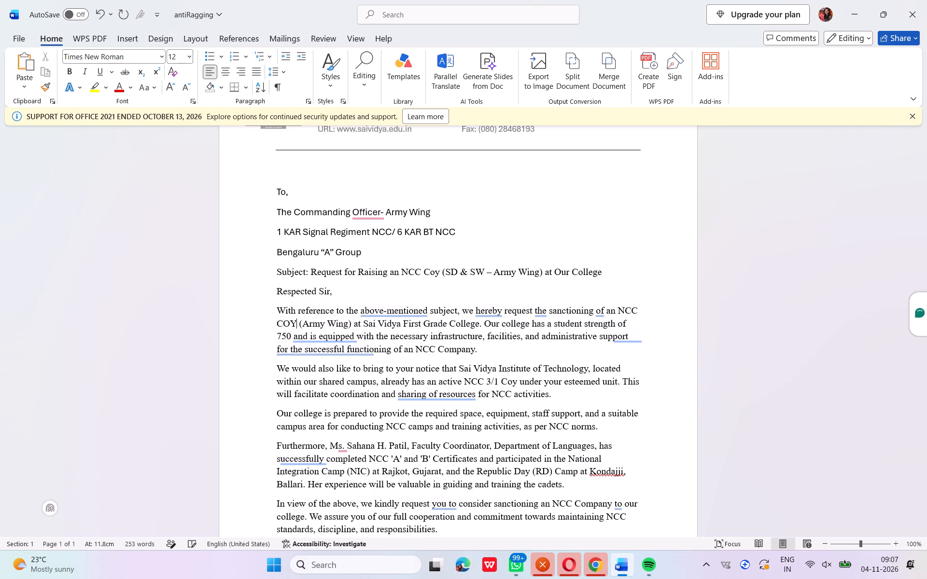
Delete "(Army Wing)" after "COY" in the first body paragraph, keeping one space before "at Sai Vidya First Grade College".
key(Right)
key(Right)
key(Right)
key(Right)
key(Right)
key(Right)
key(Right)
key(Right)
key(Right)
key(Right)
key(Right)
key(Right)
key(Right)
key(BackSpace)
key(BackSpace)
key(BackSpace)
key(BackSpace)
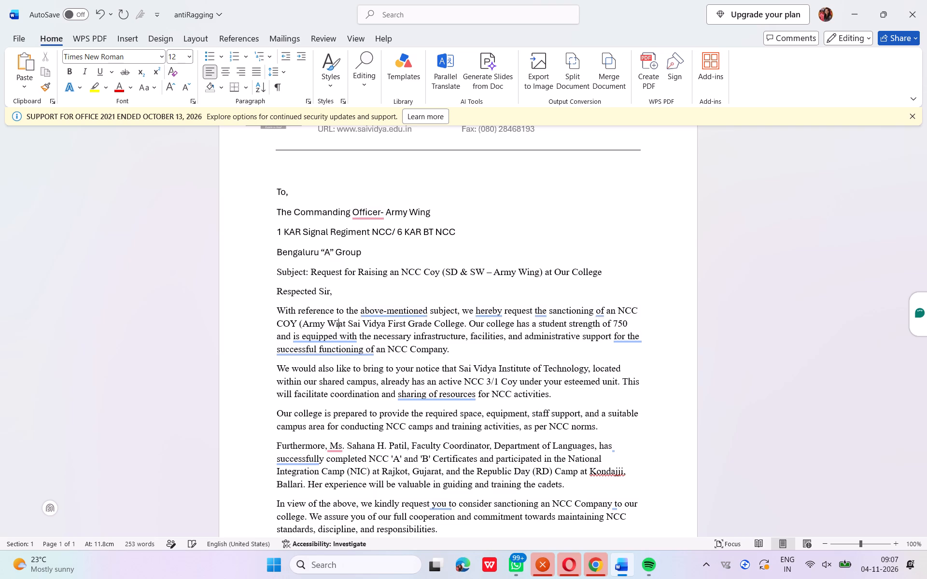
key(BackSpace)
key(BackSpace)
key(BackSpace)
key(BackSpace)
key(BackSpace)
key(BackSpace)
key(BackSpace)
key(BackSpace)
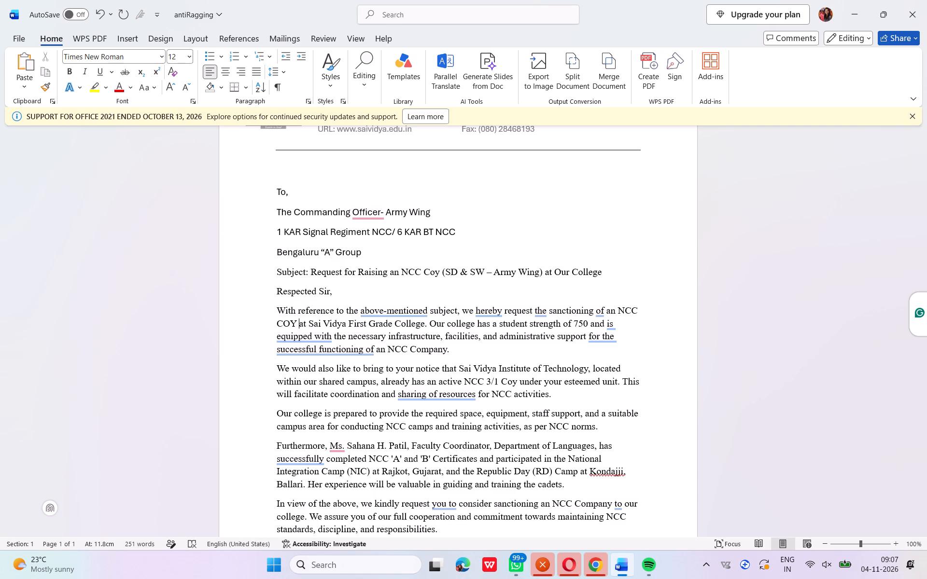
Delete the word "we" before "hereby request" in the first body paragraph.
click(472, 313)
key(BackSpace)
key(BackSpace)
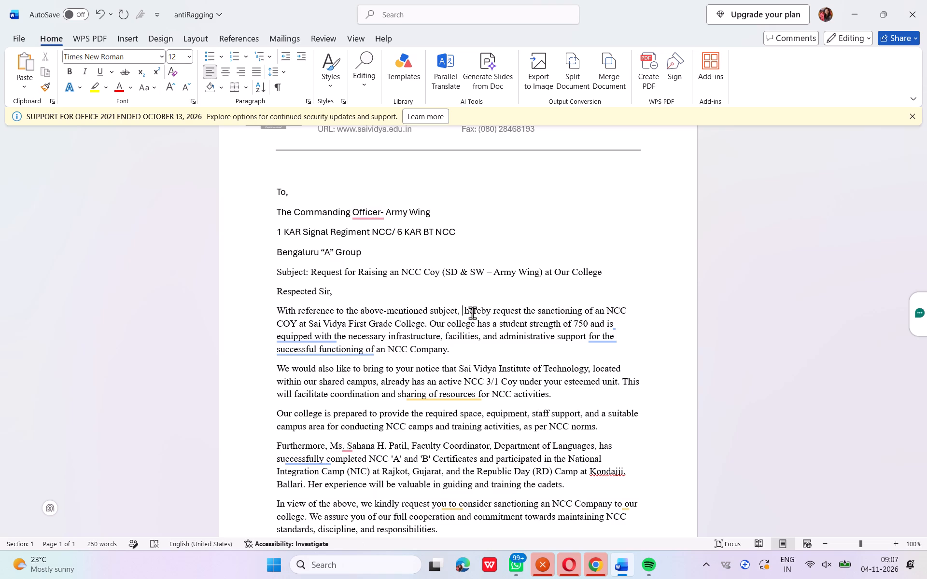
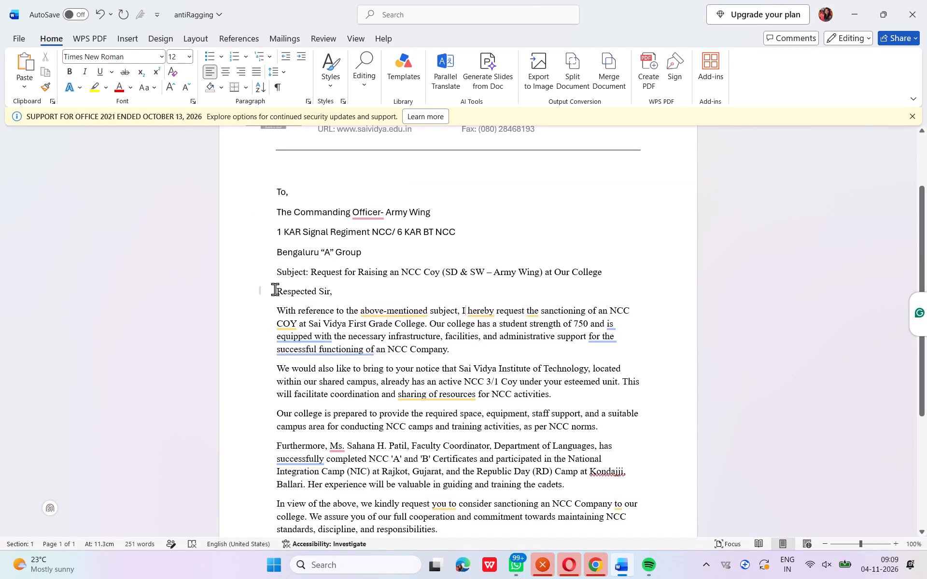
Delete the letter body from "Respected Sir," through "Thanking you." and add an empty line between the subject and "Regards,".
drag(275, 289, 452, 466)
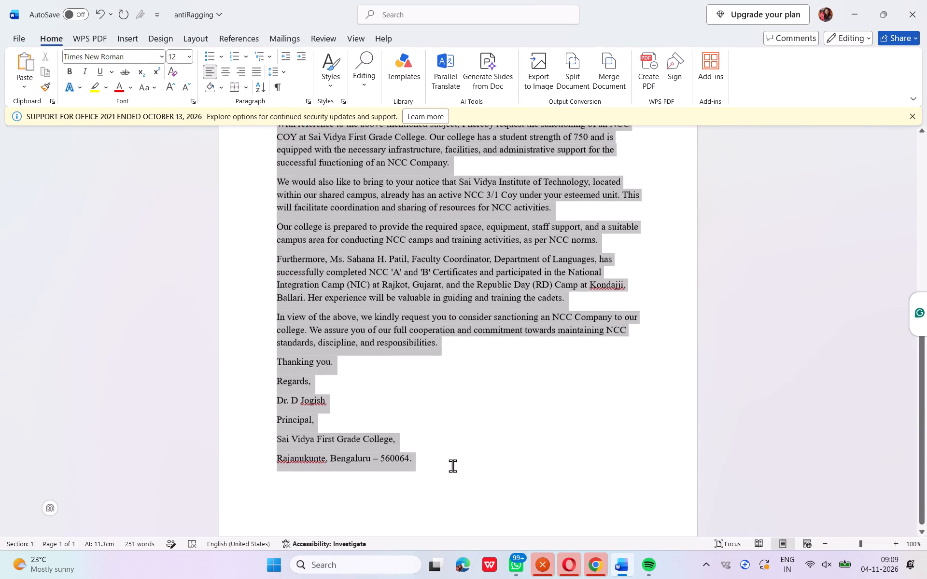
drag(452, 466, 435, 352)
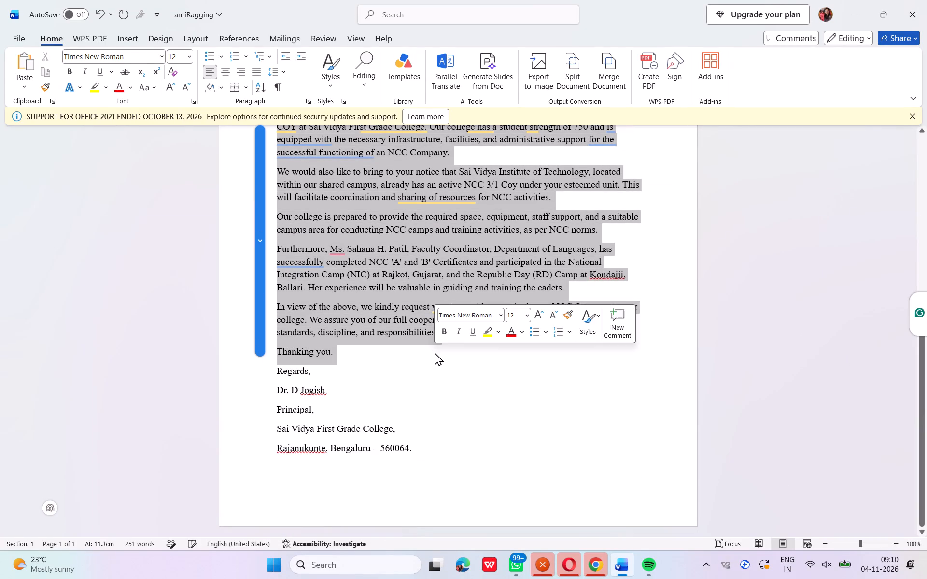
key(BackSpace)
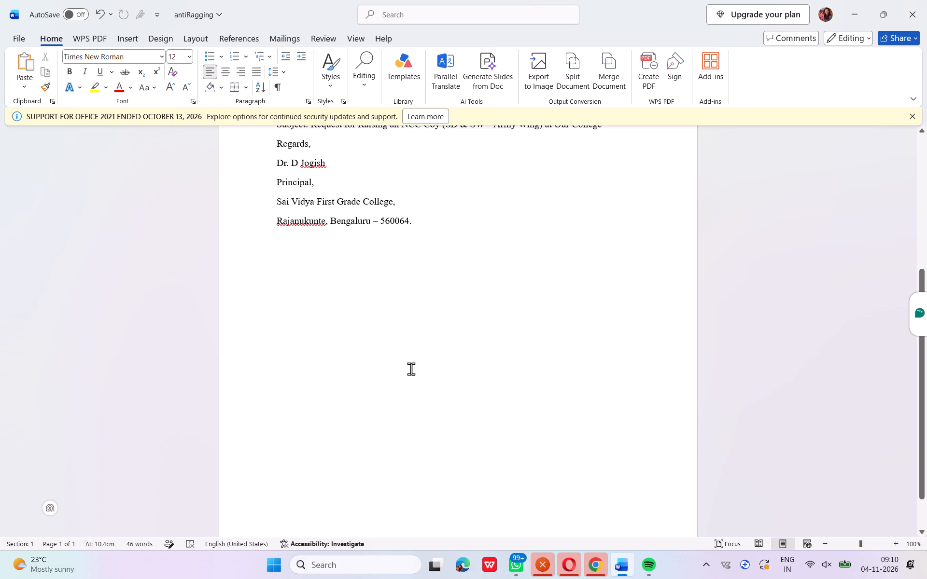
scroll(399, 347, up, 1)
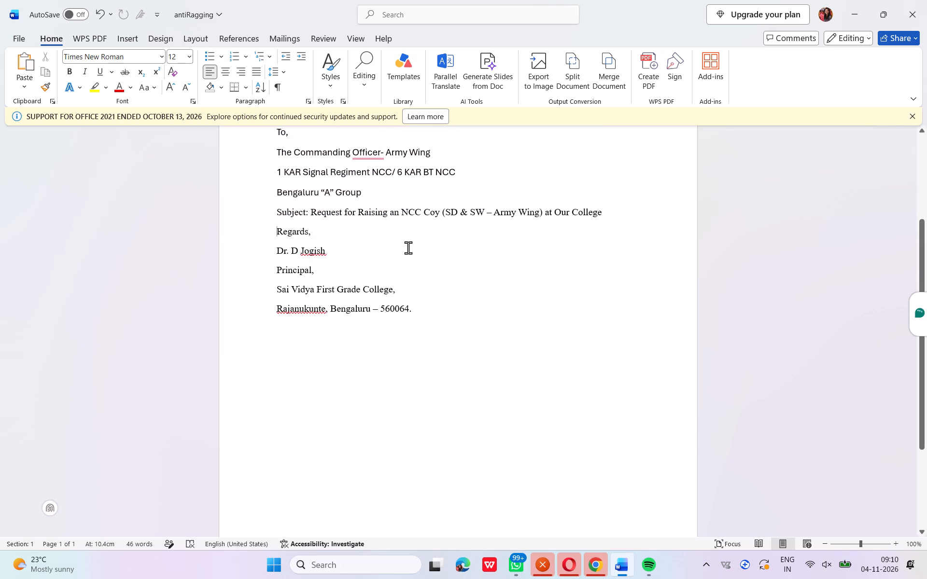
key(Return)
click(378, 235)
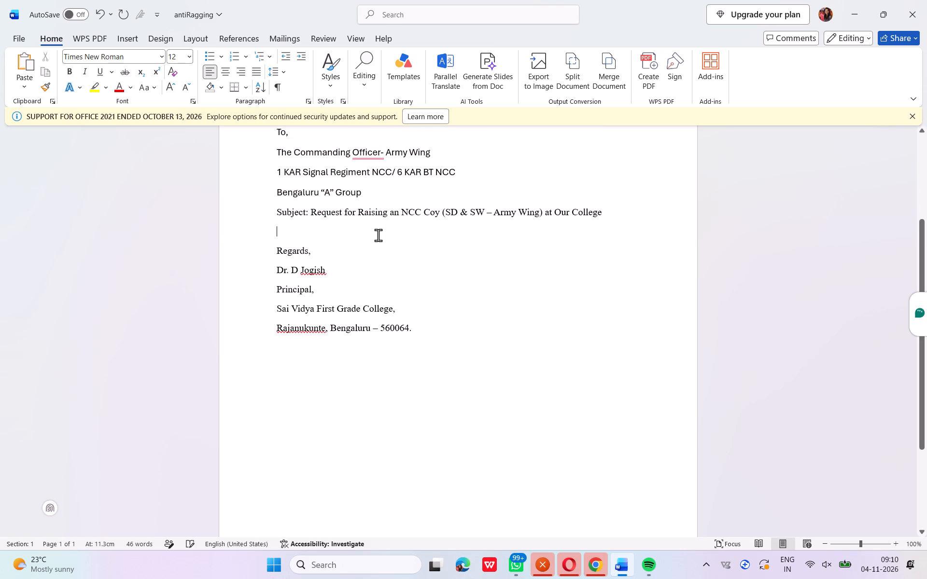
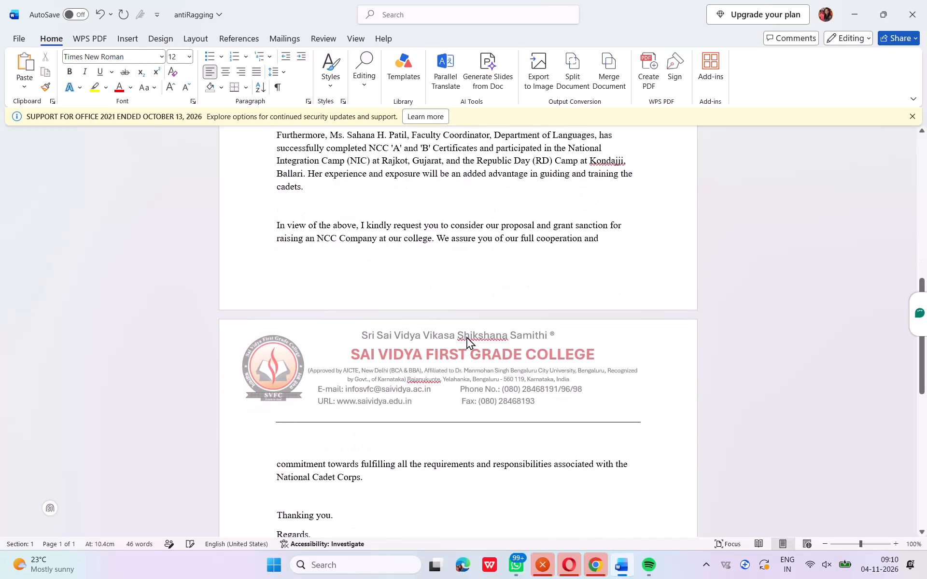
Remove the empty lines before the paragraphs starting "In view of the above", "Furthermore" and "Our college", keeping each as a separate paragraph.
scroll(466, 336, up, 1)
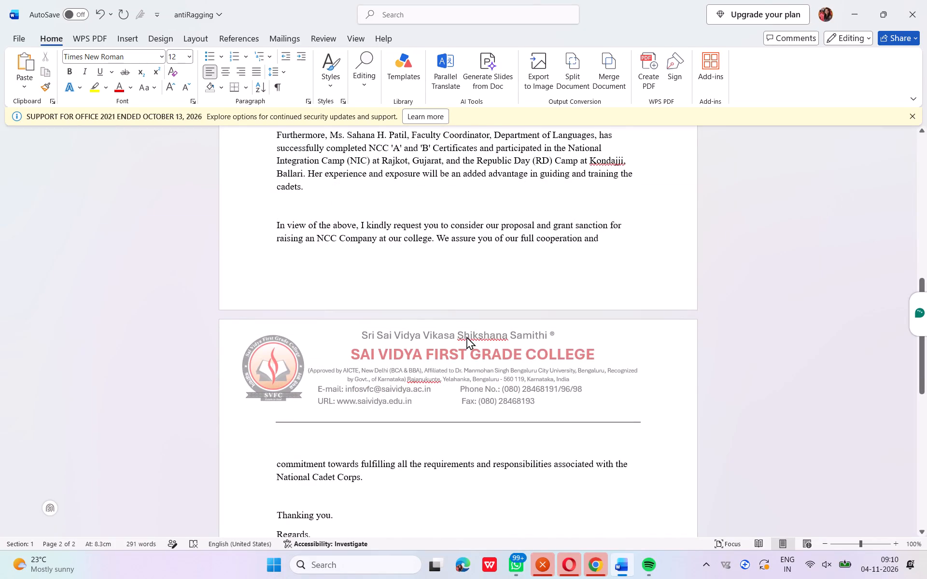
scroll(466, 336, up, 2)
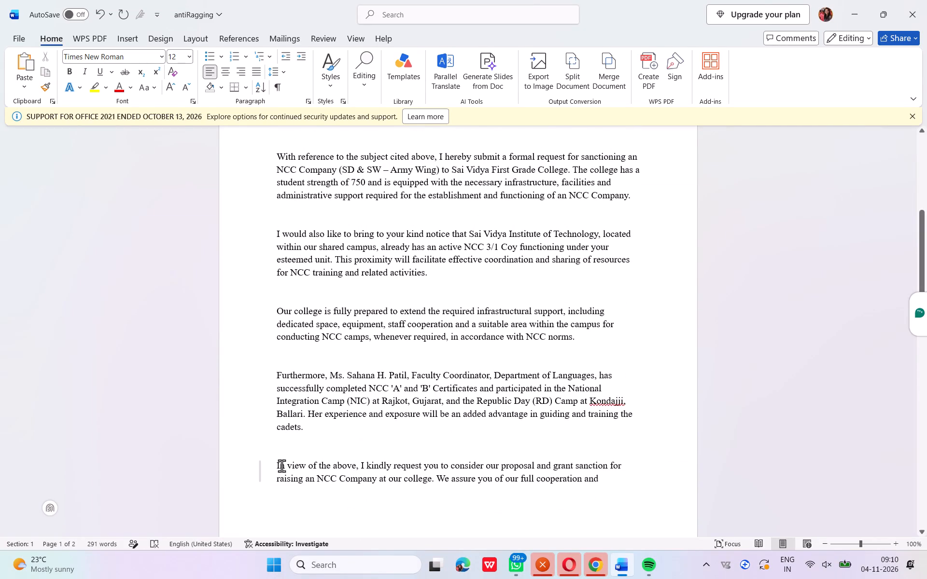
click(276, 465)
key(BackSpace)
key(BackSpace)
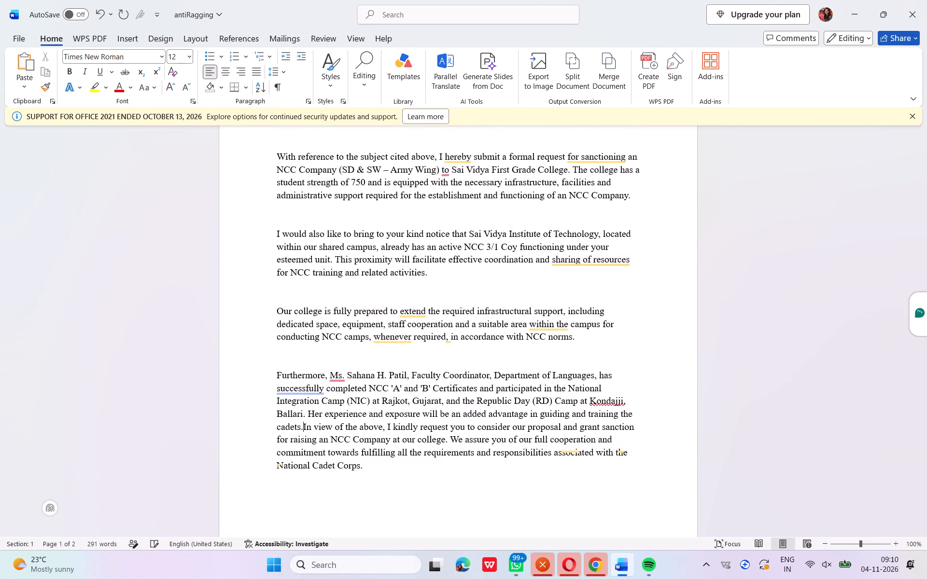
key(Return)
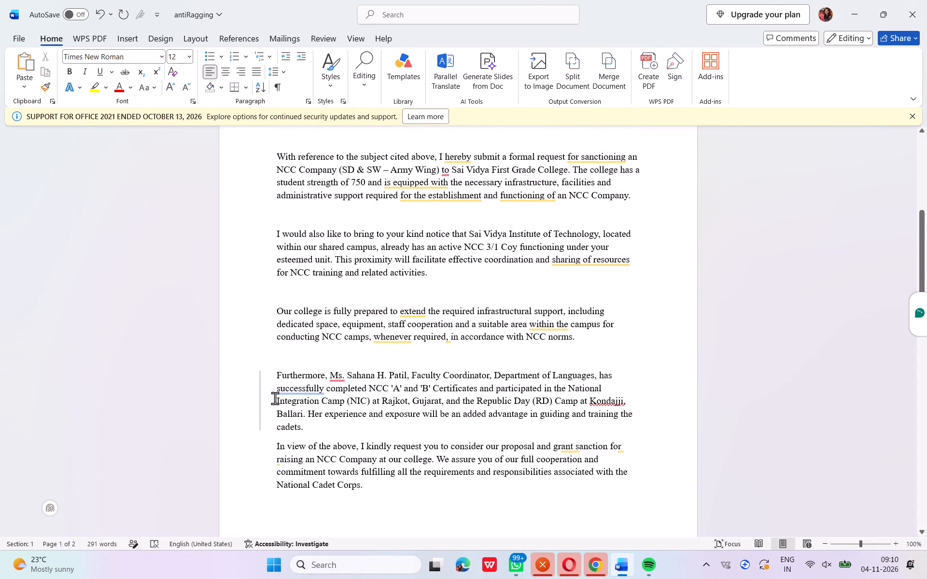
click(275, 376)
key(BackSpace)
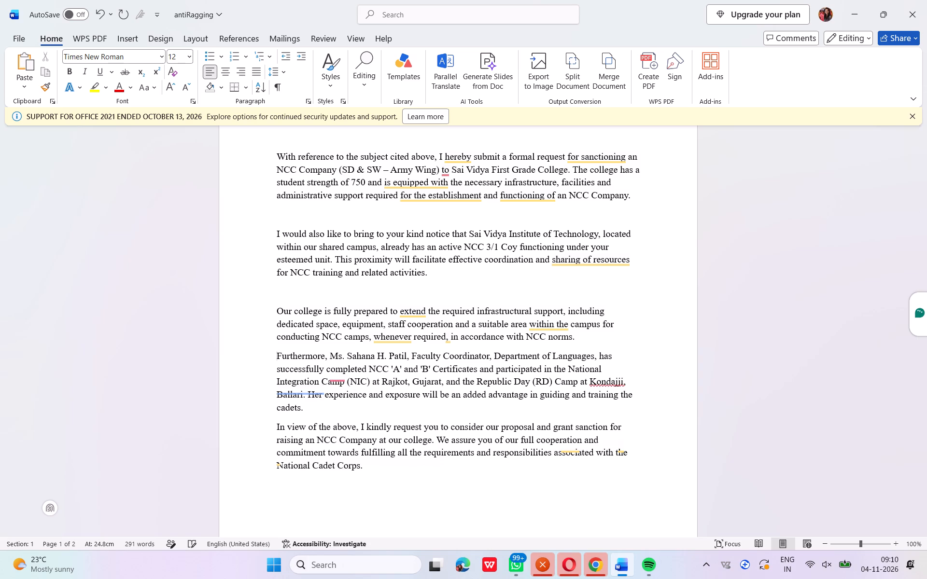
click(276, 309)
key(BackSpace)
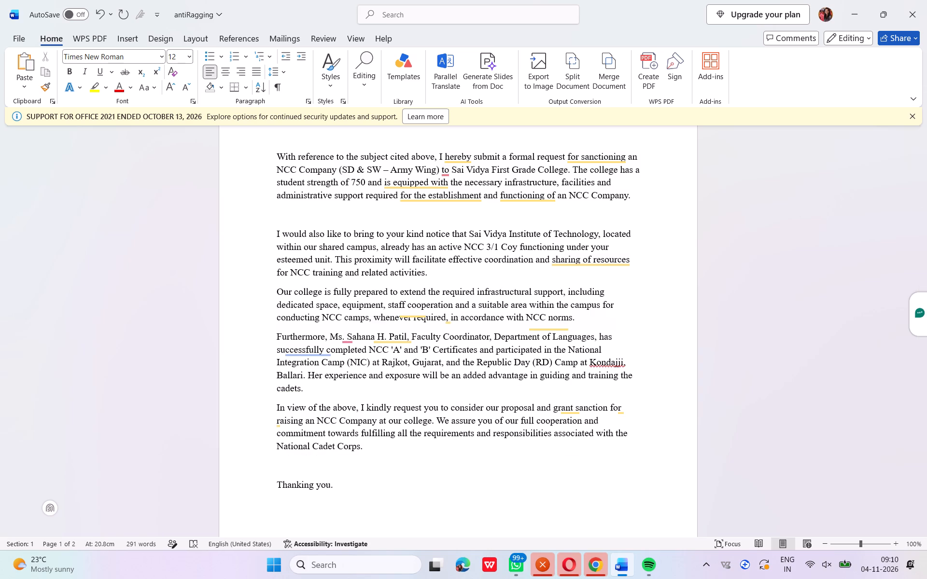
click(273, 411)
key(BackSpace)
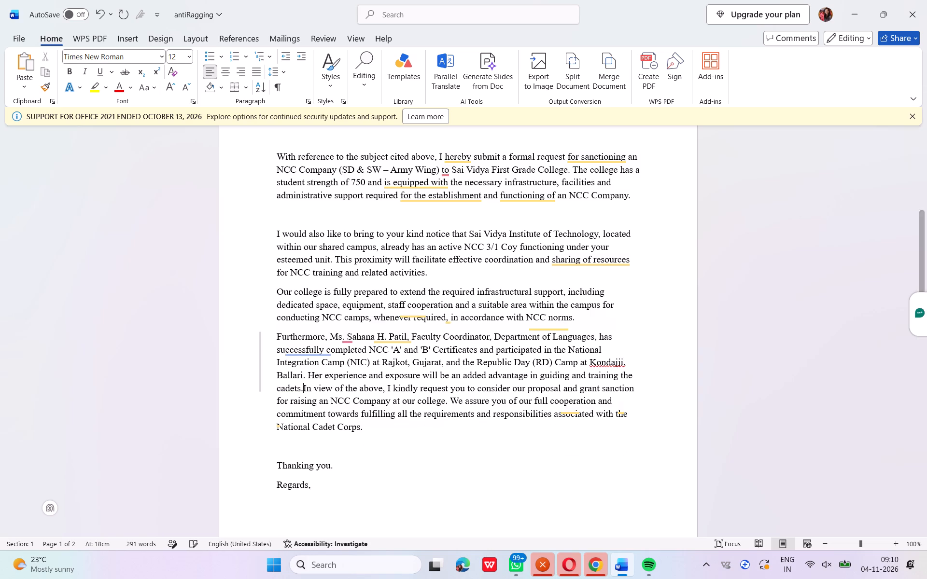
key(Return)
Remove the empty lines before the paragraphs starting "I would also like" and "With reference to the subject".
scroll(273, 411, up, 1)
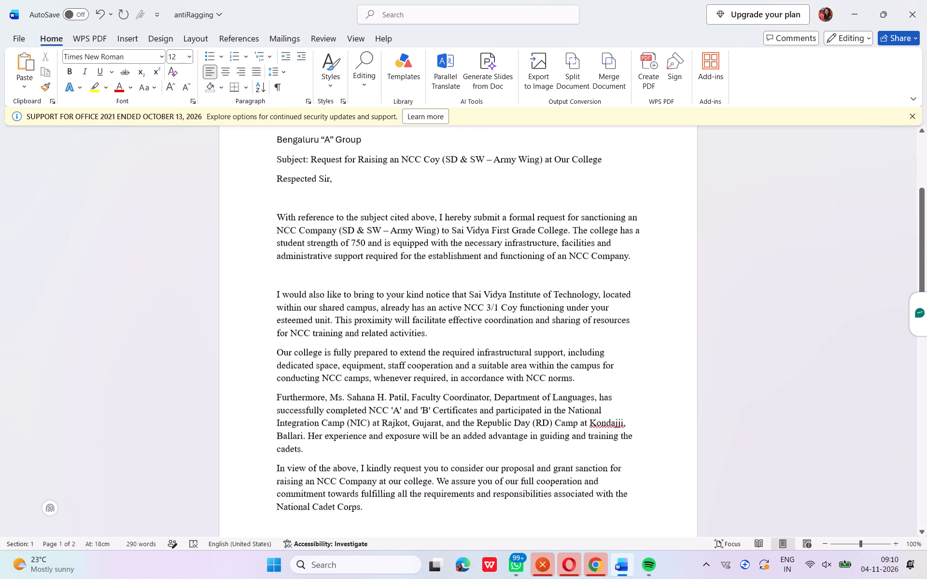
scroll(273, 411, up, 1)
click(275, 357)
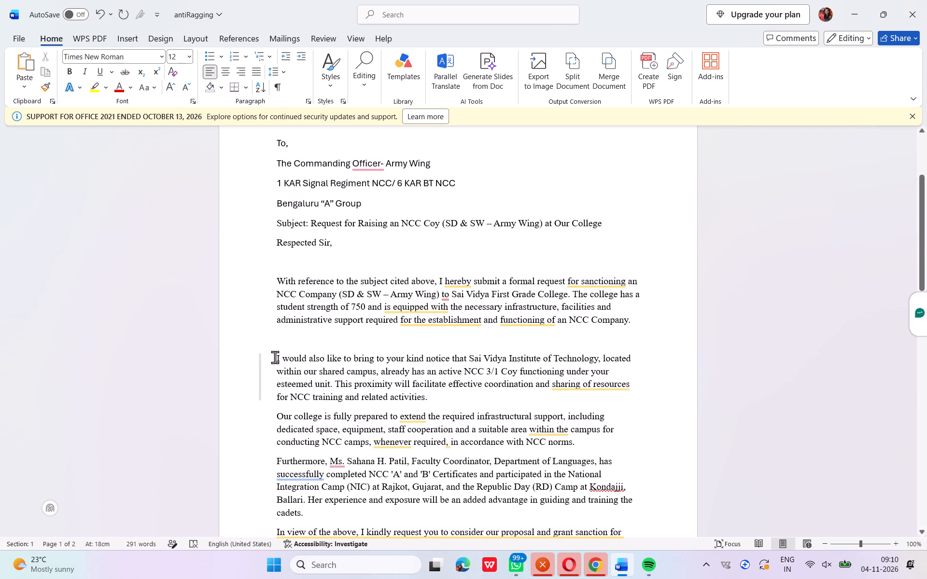
key(BackSpace)
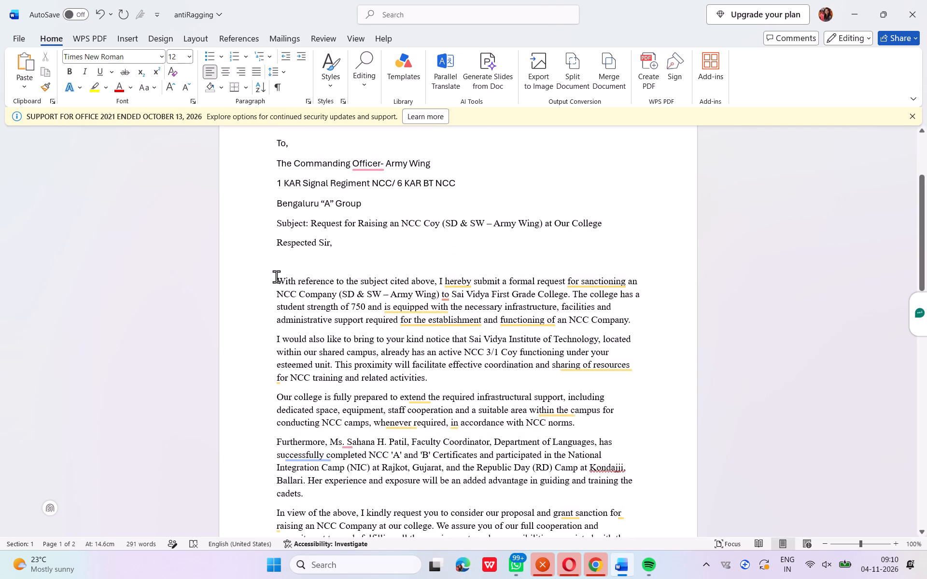
click(275, 280)
key(BackSpace)
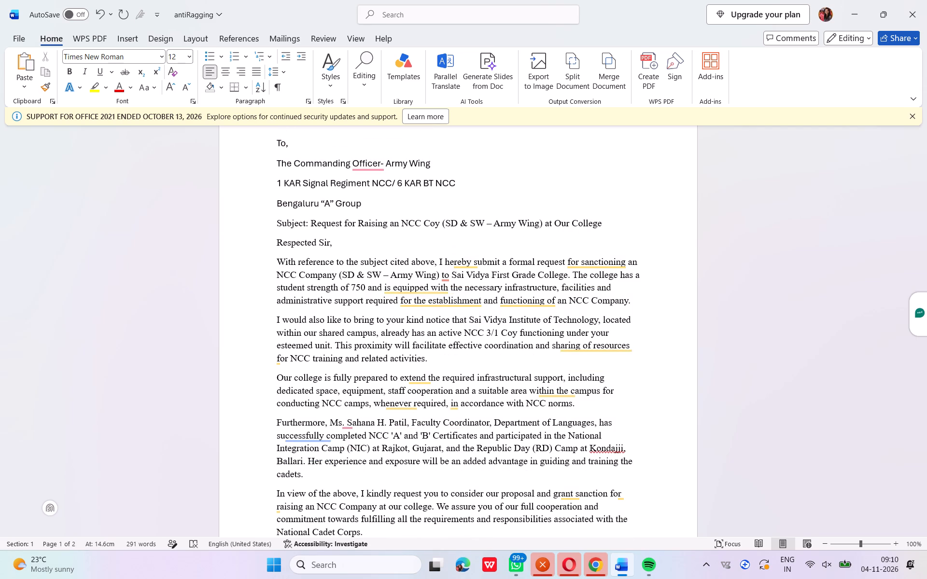
Remove the empty line between the last body paragraph and "Thanking you.".
scroll(275, 280, down, 3)
scroll(275, 280, up, 2)
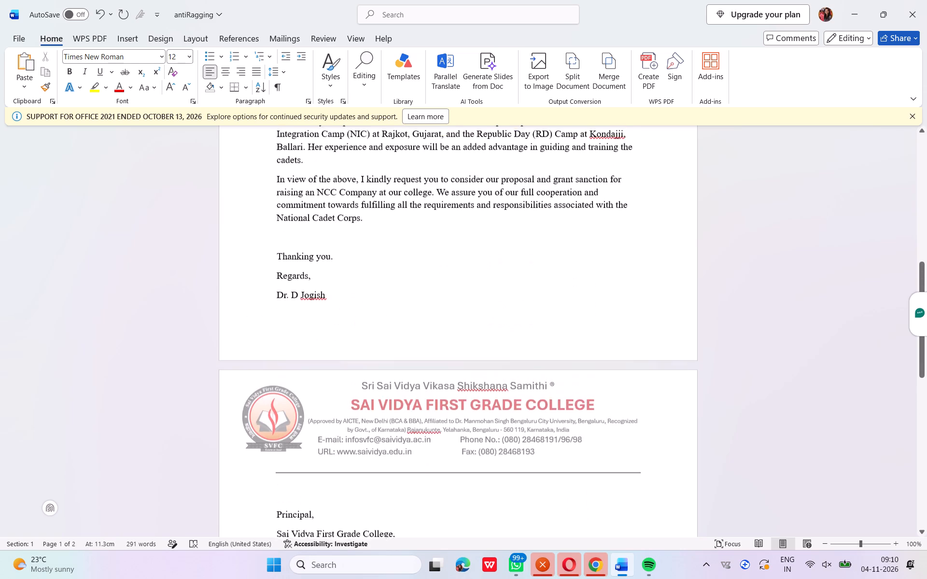
scroll(275, 280, up, 4)
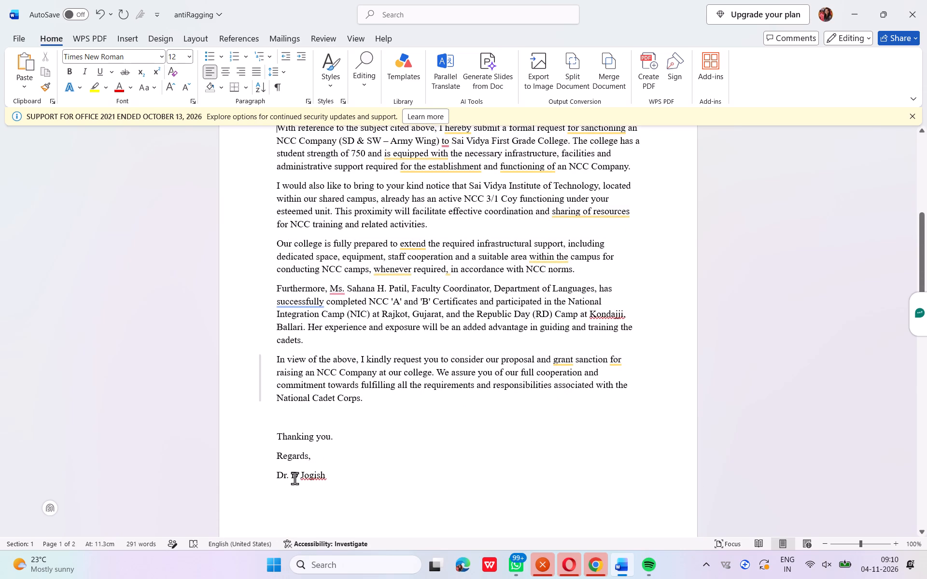
click(275, 441)
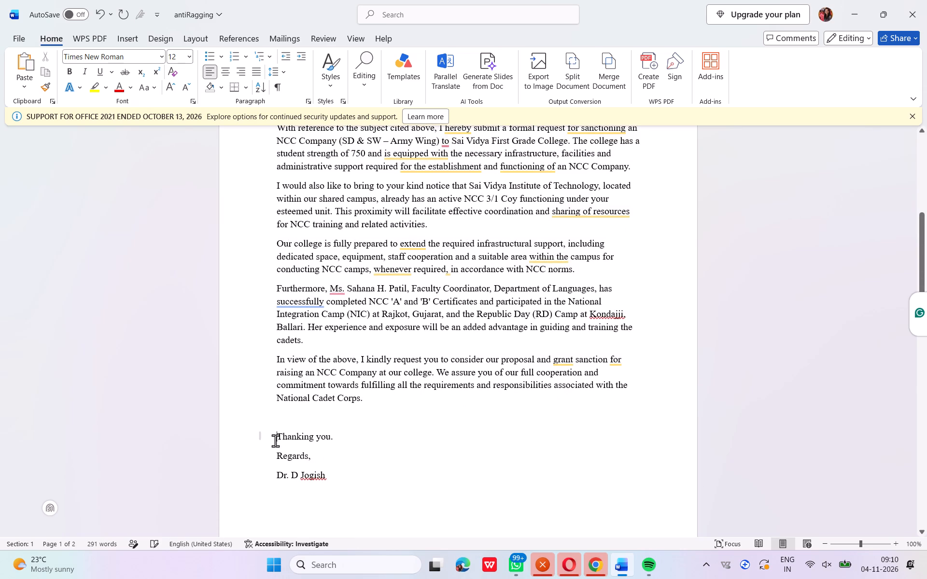
key(BackSpace)
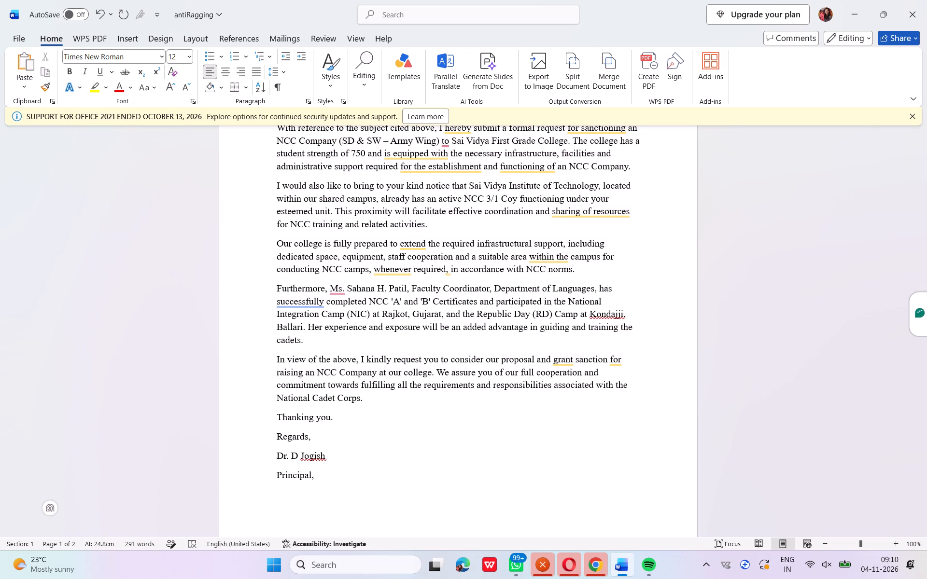
Set the line spacing of the whole letter, from "To," through the closing college address, to 1.0.
scroll(275, 441, up, 3)
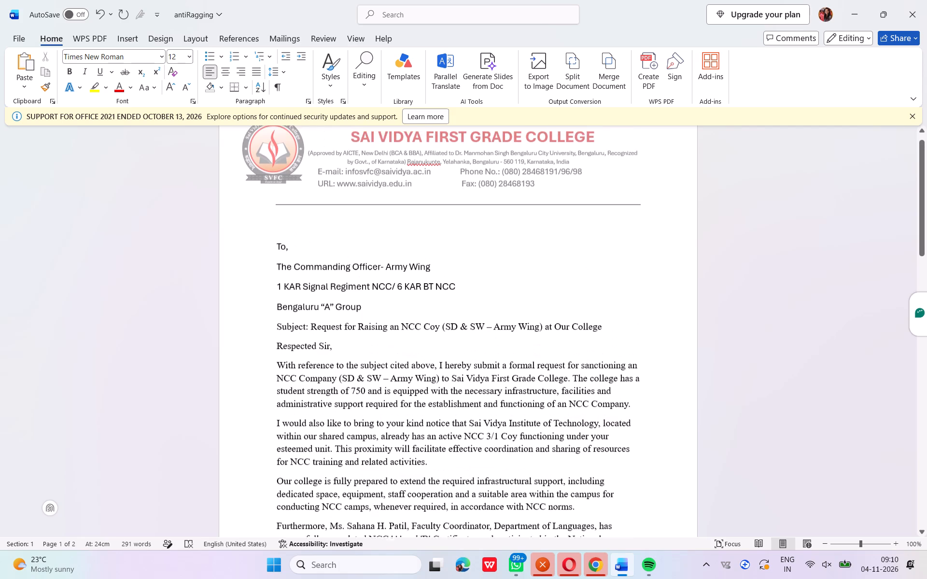
scroll(275, 441, up, 1)
click(274, 269)
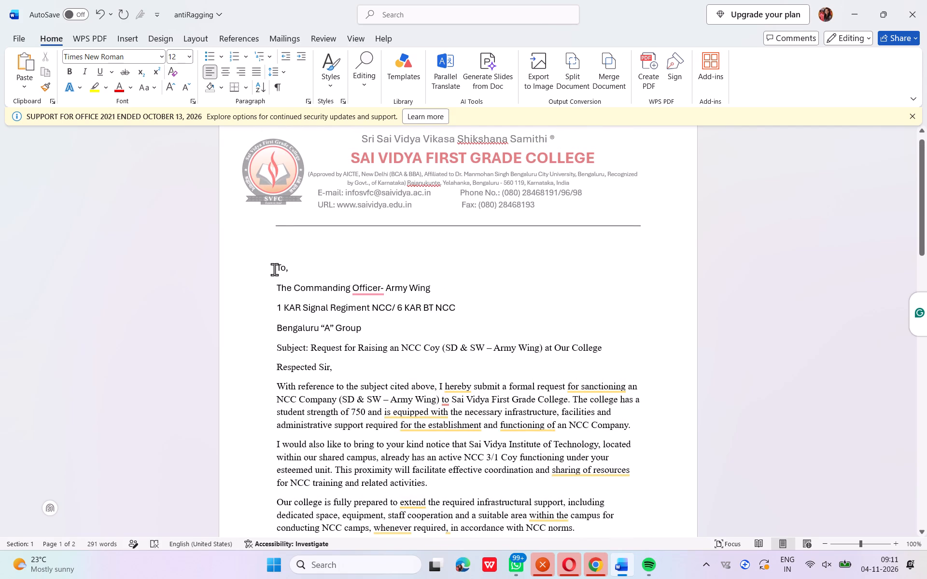
key(BackSpace)
drag(274, 269, 413, 474)
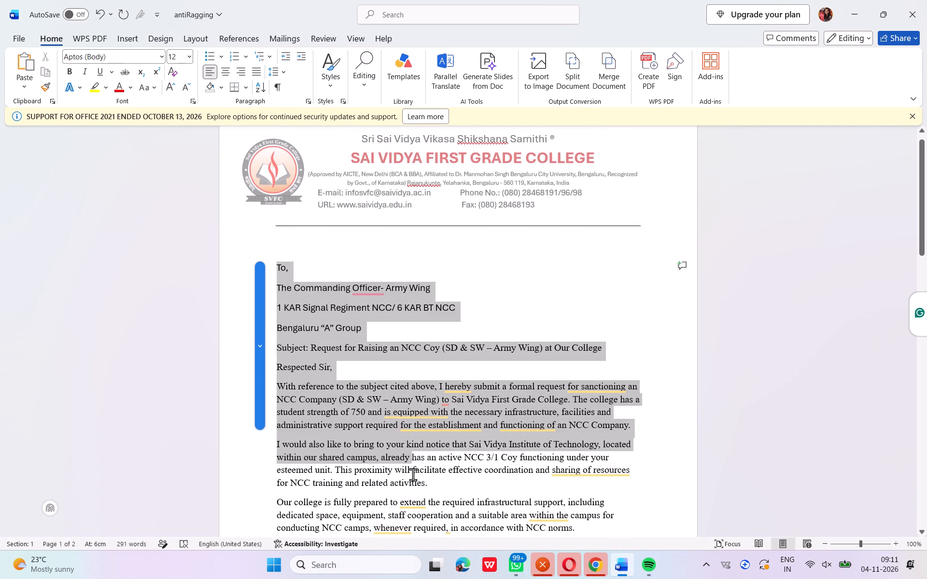
drag(413, 474, 451, 520)
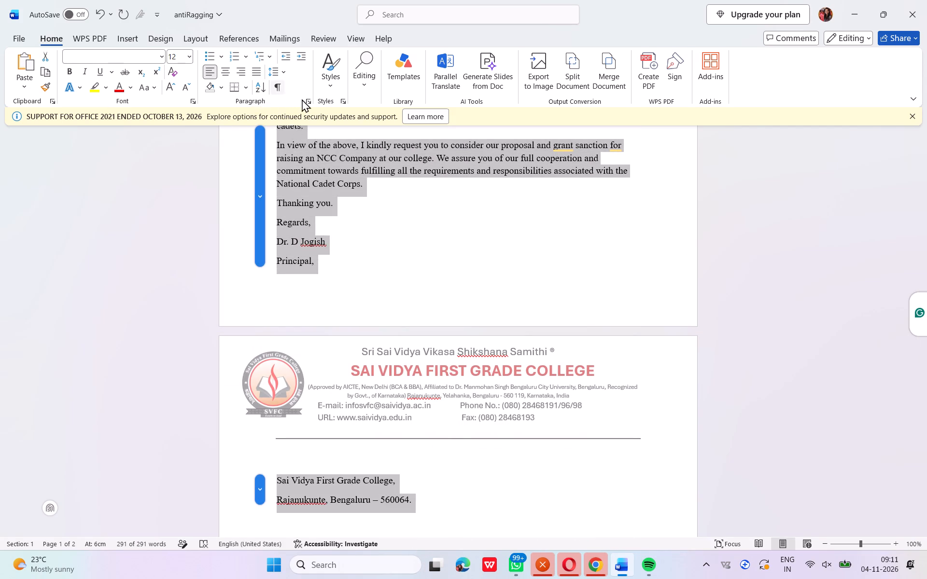
click(311, 102)
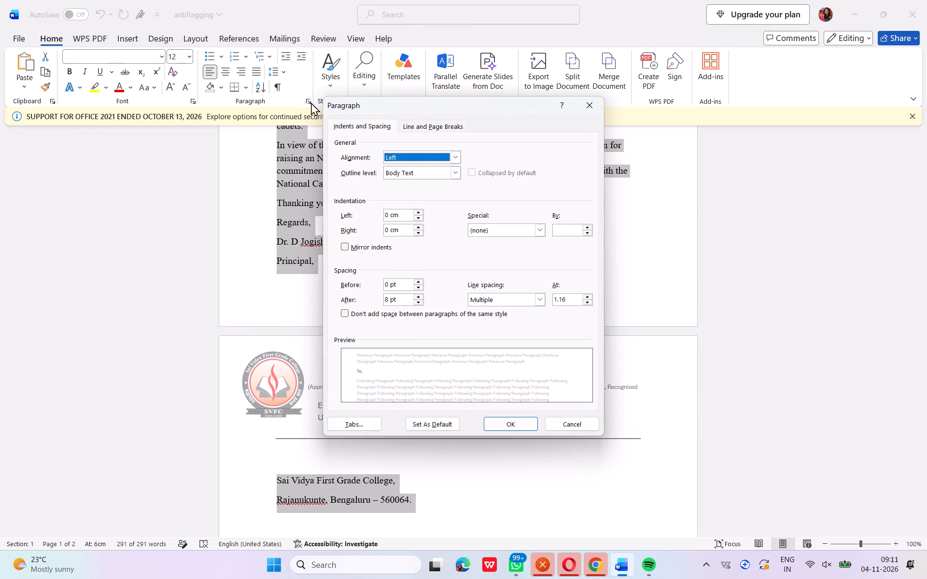
click(272, 102)
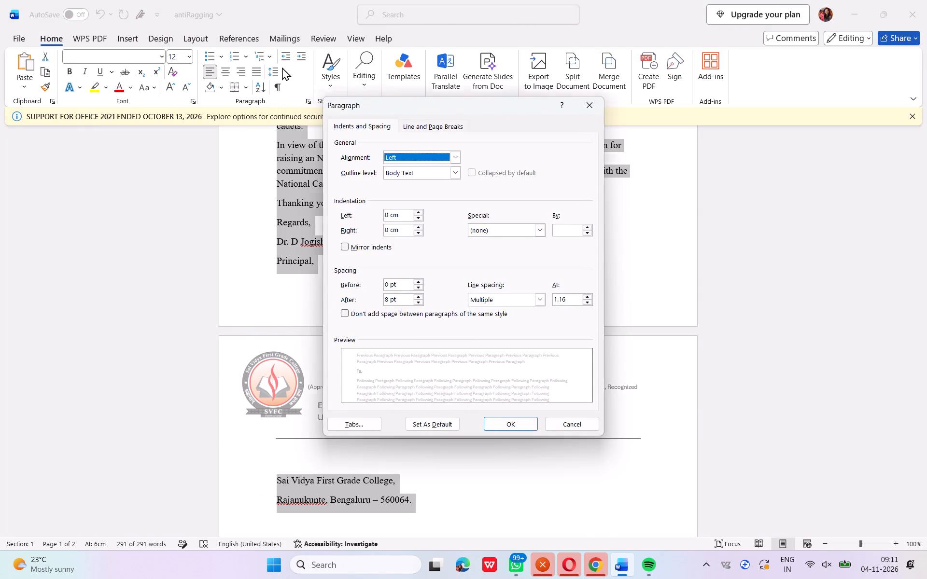
click(278, 72)
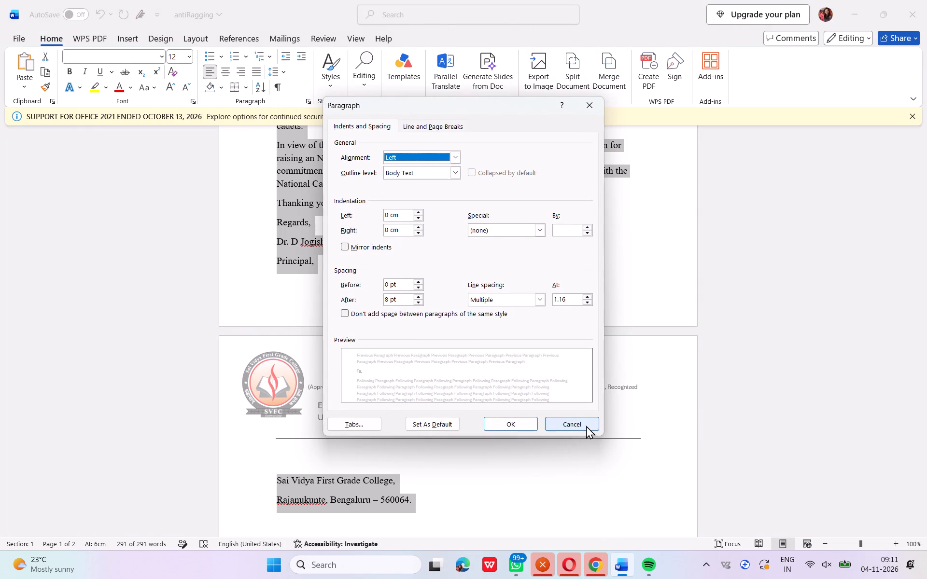
click(585, 426)
click(283, 75)
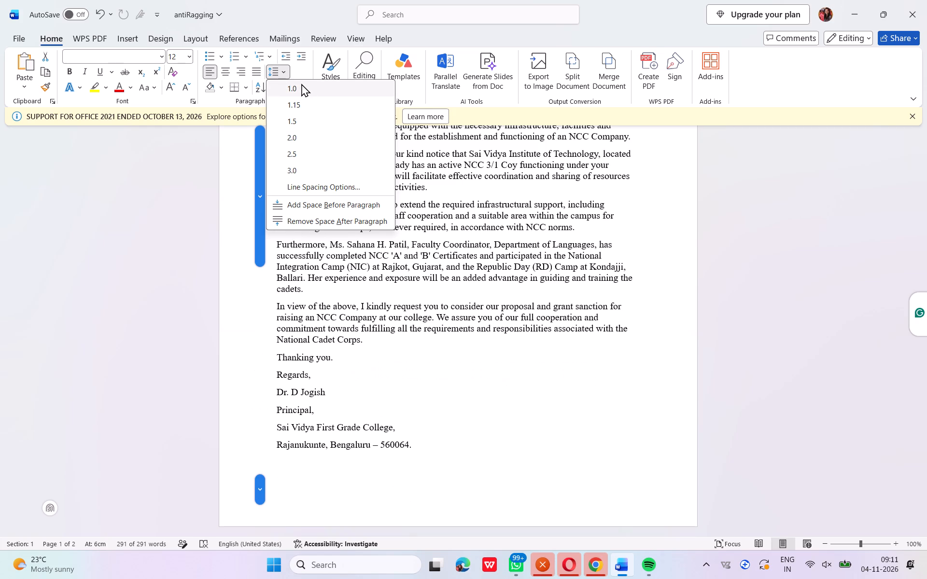
click(301, 83)
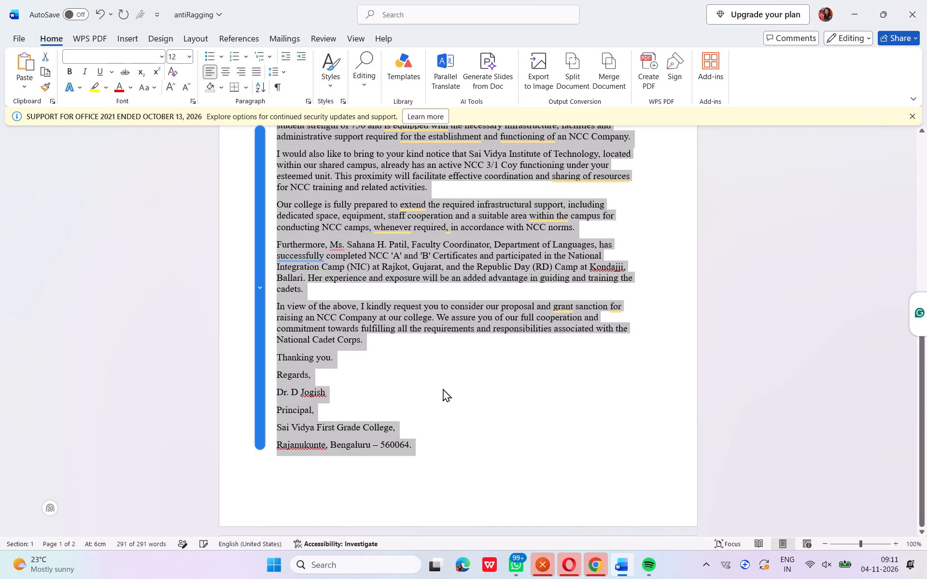
click(443, 388)
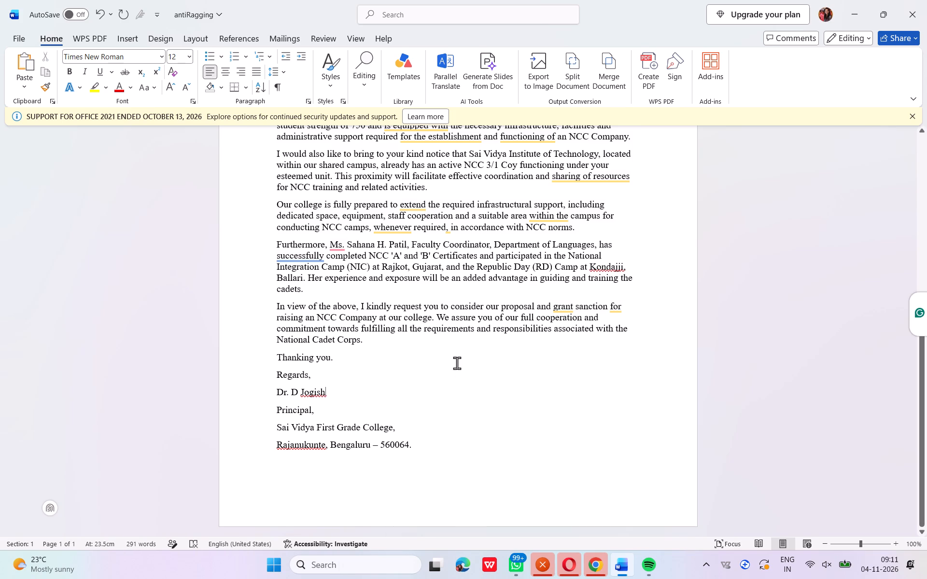
Apply 1.0 line spacing to the opening lines from "To," through "Respected Sir,".
scroll(457, 363, up, 4)
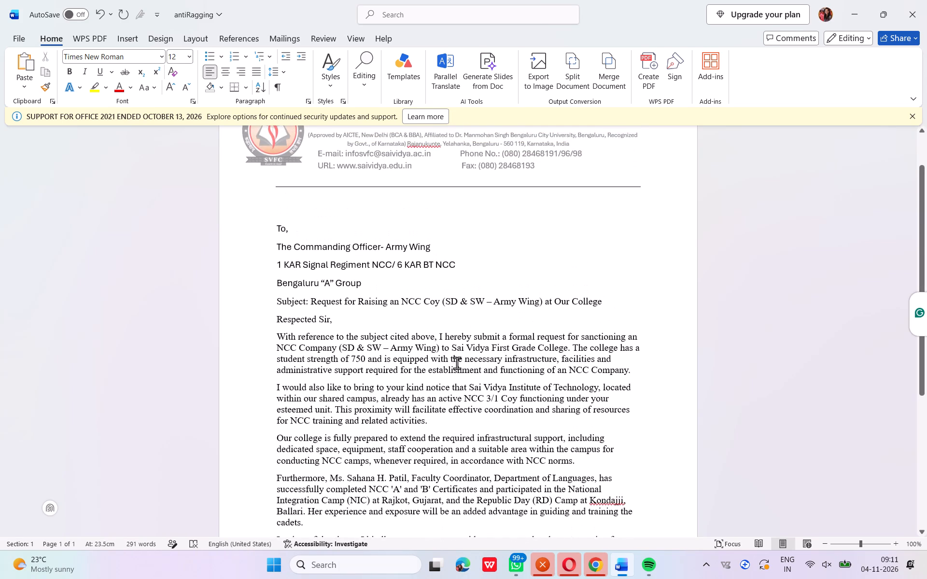
scroll(457, 363, up, 1)
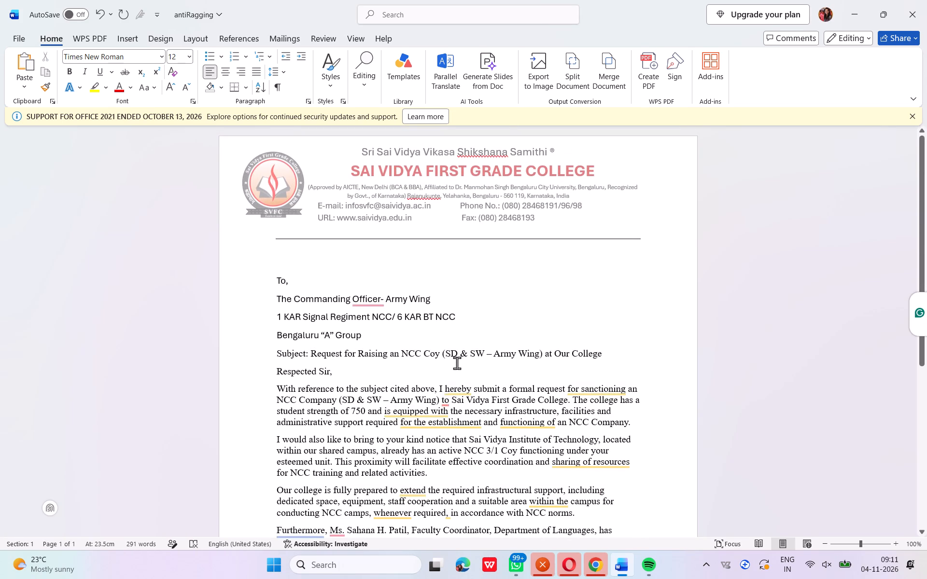
drag(388, 370, 271, 280)
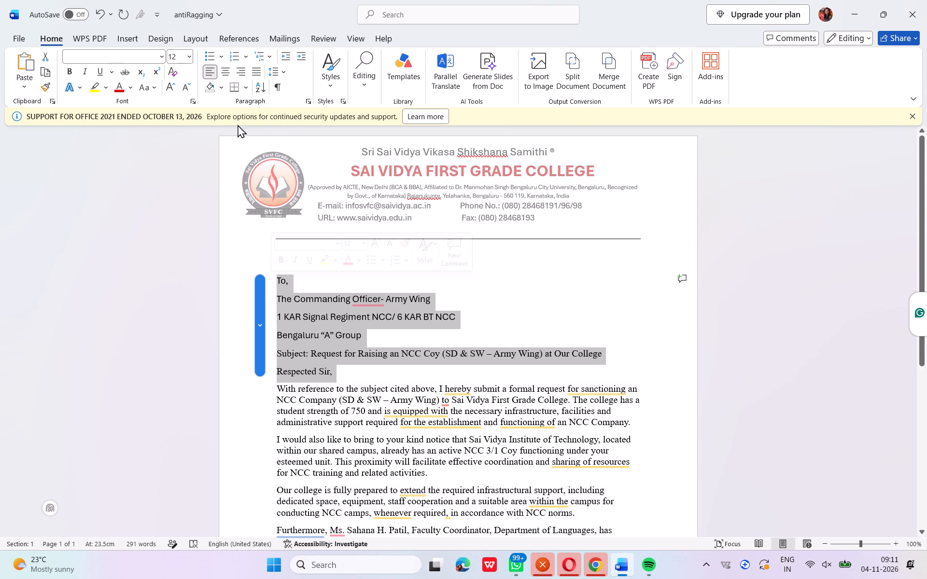
click(281, 72)
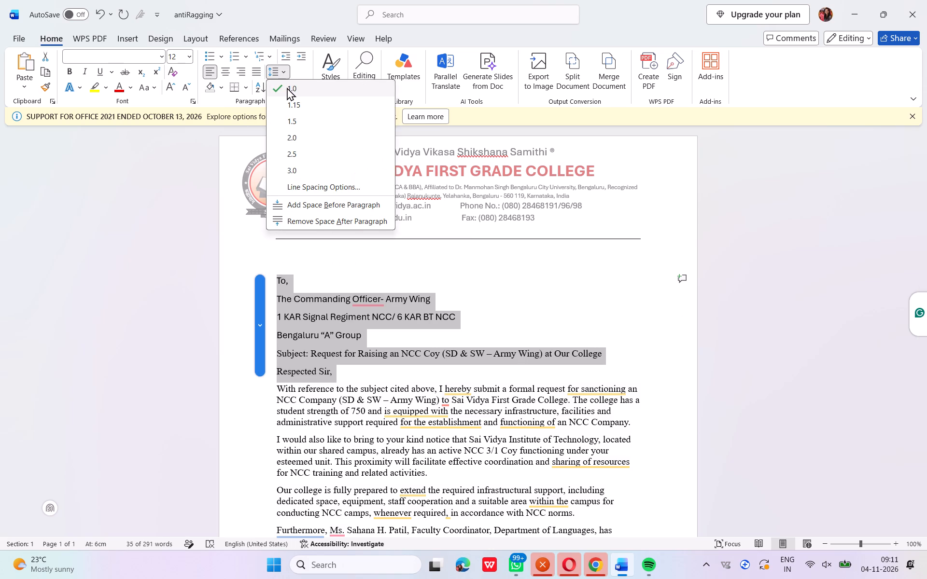
click(287, 87)
click(487, 282)
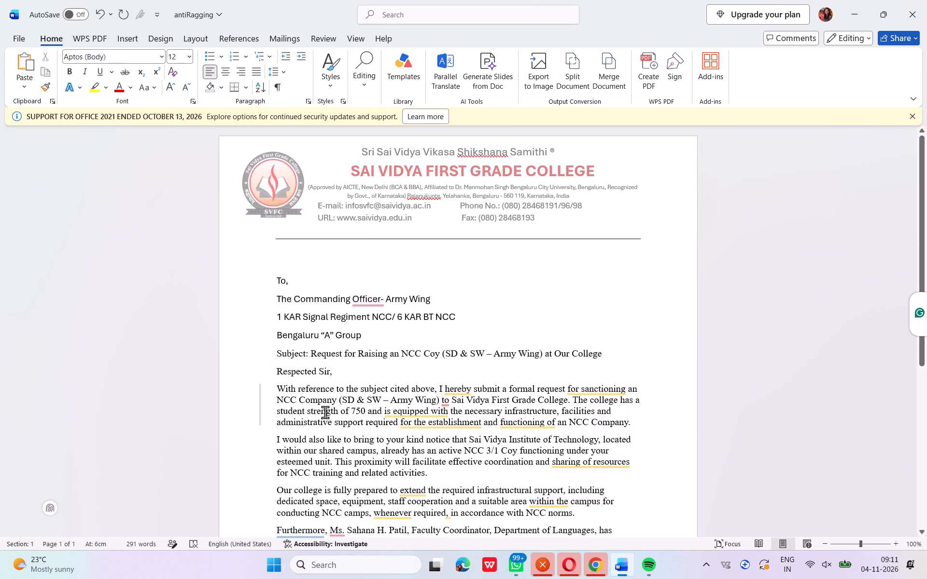
Replace "Company (SD & SW – Army Wing)" with "COY" after "NCC" in the first body paragraph.
scroll(325, 412, down, 2)
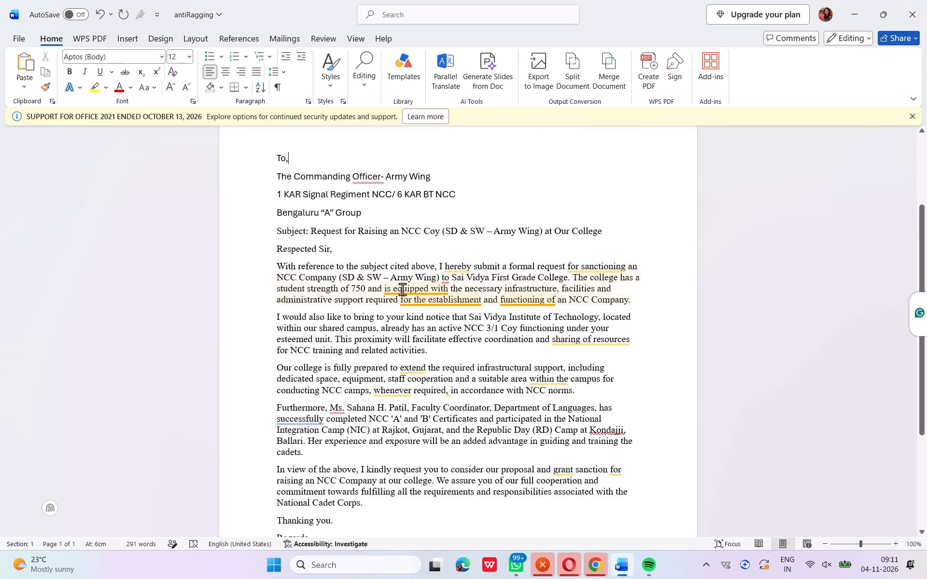
click(441, 277)
key(BackSpace)
key(BackSpace)
key(BackSpace)
key(BackSpace)
key(BackSpace)
key(BackSpace)
key(BackSpace)
key(BackSpace)
key(BackSpace)
key(BackSpace)
key(BackSpace)
key(BackSpace)
key(BackSpace)
key(BackSpace)
key(BackSpace)
key(BackSpace)
key(BackSpace)
key(BackSpace)
key(BackSpace)
key(BackSpace)
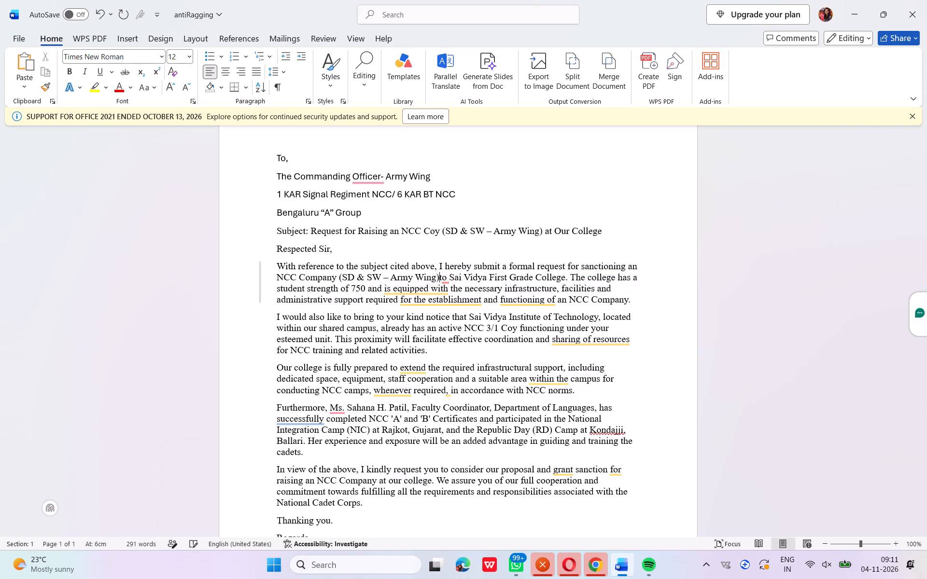
key(BackSpace)
key(BackSpace)
key(BackSpace)
key(BackSpace)
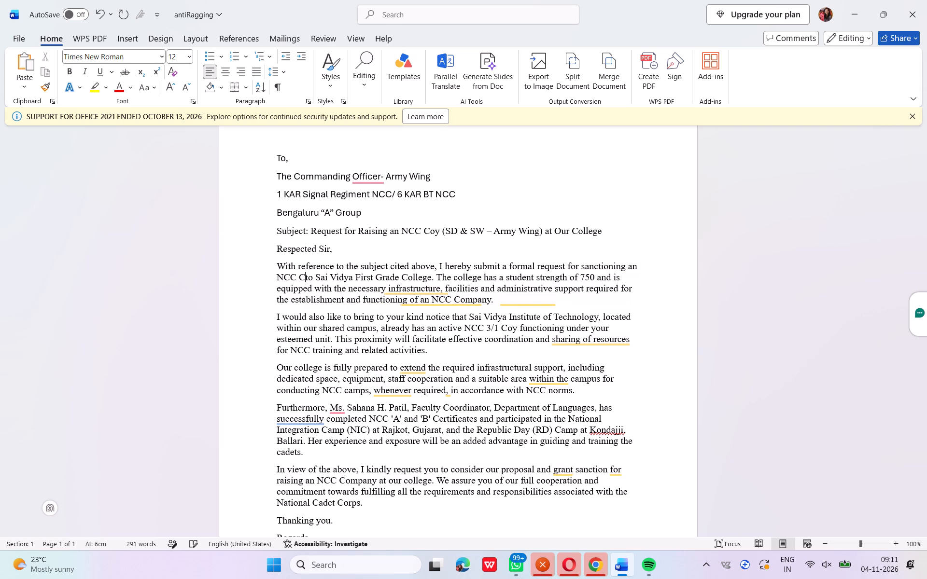
text(OT)
key(BackSpace)
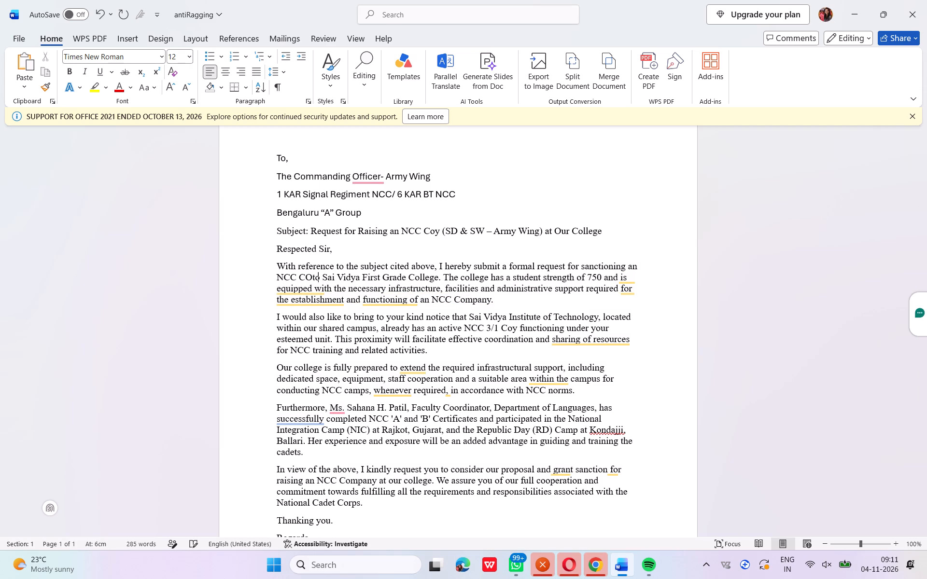
text(Y)
key(space)
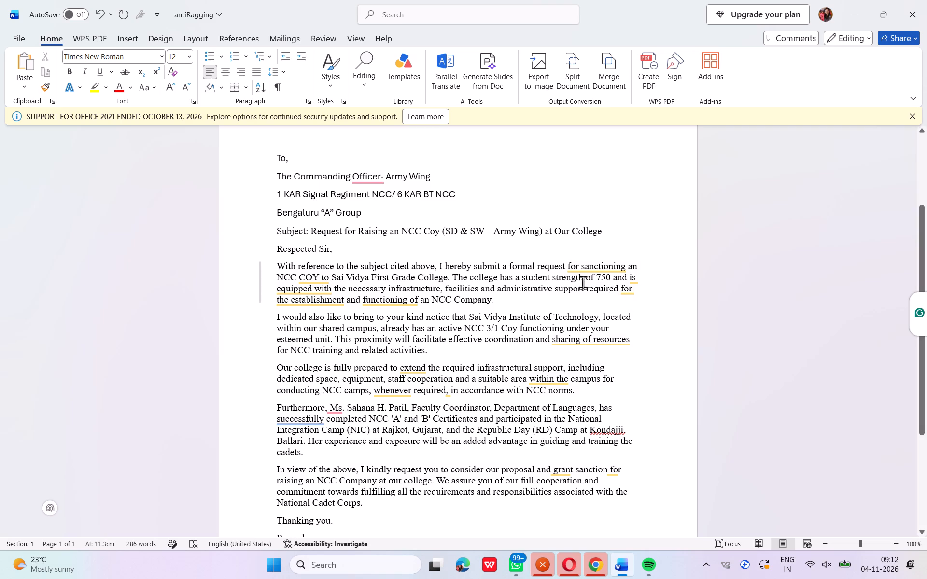
Replace the student-strength clause that opens the second sentence of the first body paragraph with "Our college".
click(610, 277)
key(BackSpace)
key(BackSpace)
key(BackSpace)
key(BackSpace)
key(BackSpace)
key(BackSpace)
key(BackSpace)
key(BackSpace)
key(BackSpace)
key(BackSpace)
key(BackSpace)
key(BackSpace)
key(BackSpace)
key(BackSpace)
key(BackSpace)
key(BackSpace)
key(BackSpace)
key(BackSpace)
key(BackSpace)
key(BackSpace)
key(BackSpace)
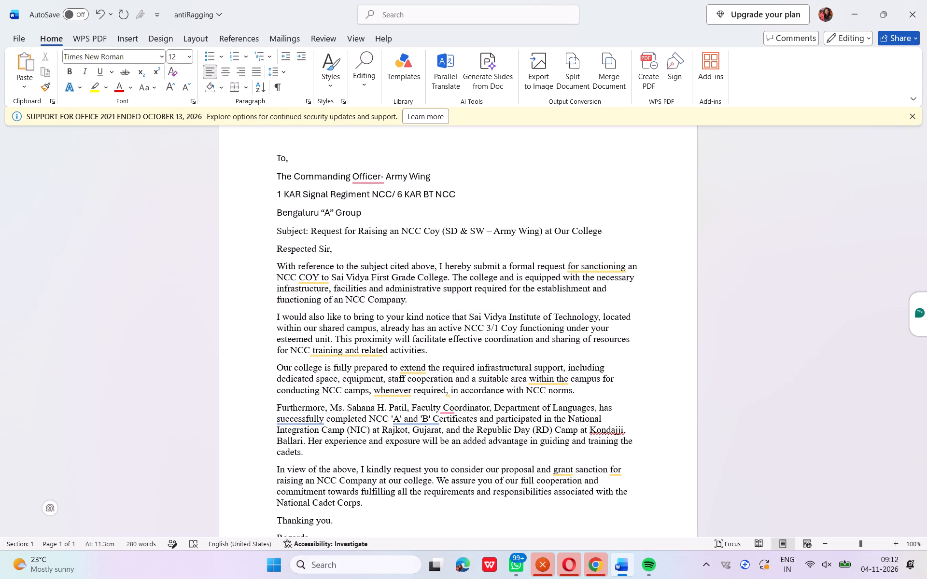
key(BackSpace)
key(BackSpace)
key(BackSpace)
key(BackSpace)
key(BackSpace)
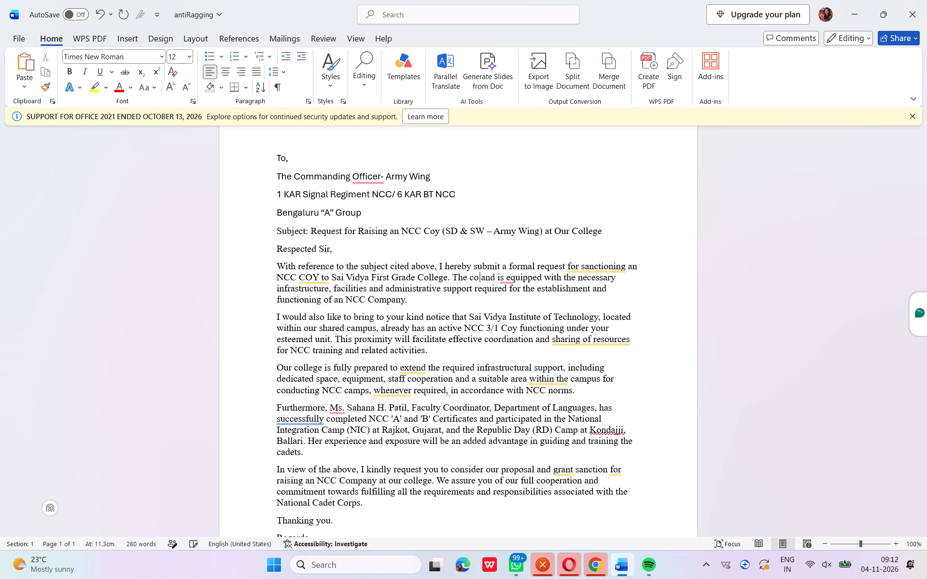
key(BackSpace)
key(BackSpace)
key(BackSpace)
key(BackSpace)
key(BackSpace)
key(BackSpace)
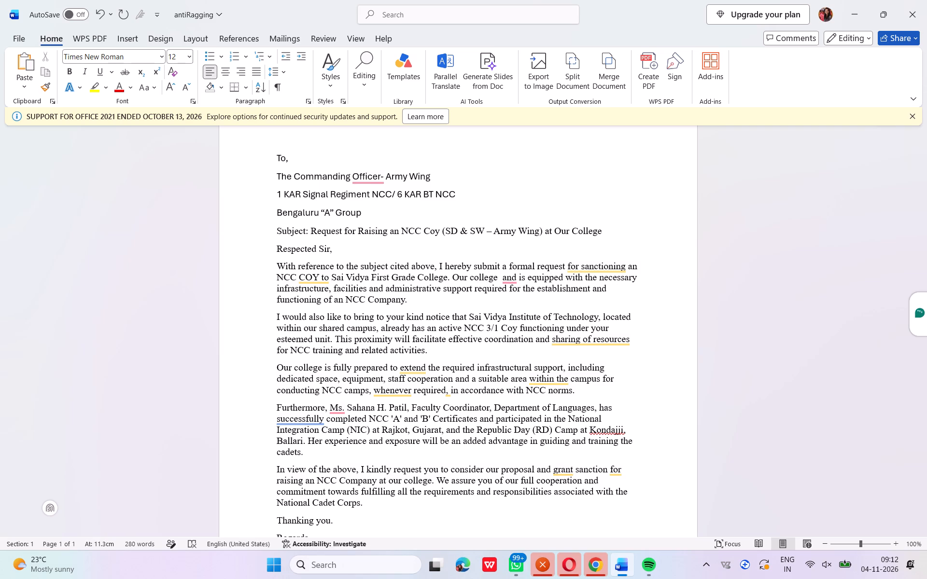
Insert "possesses 750 Student strength" after "Our college" in the first body paragraph.
text(po)
text(ssesses)
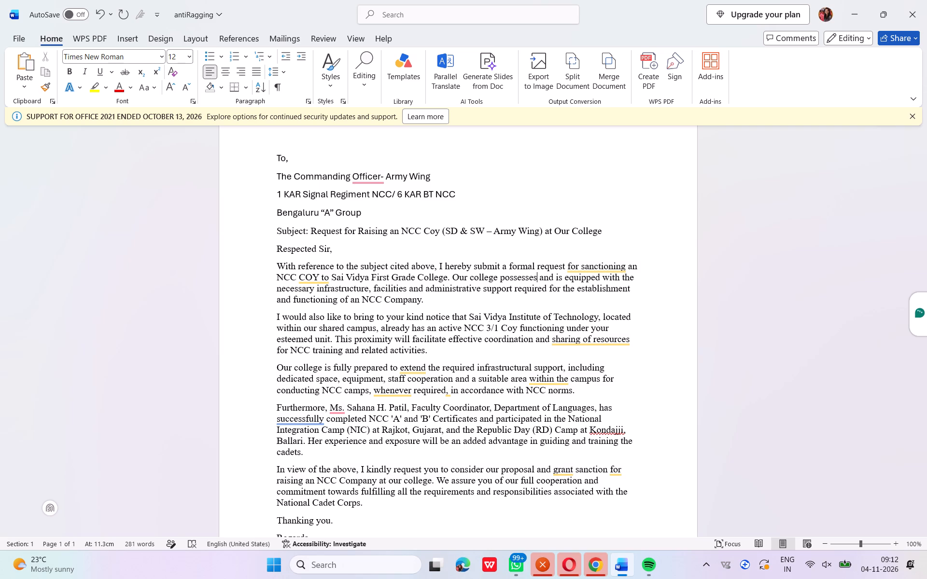
key(space)
text(750)
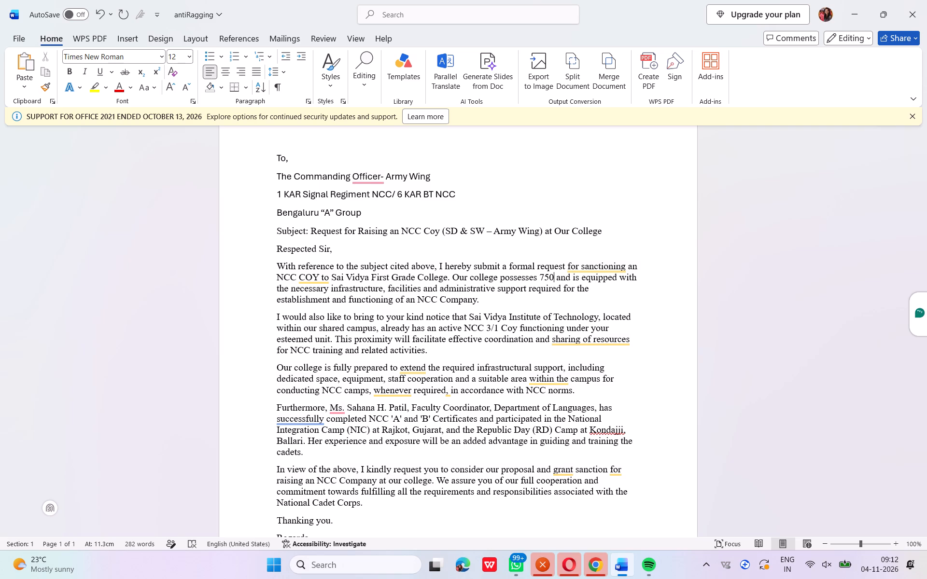
key(space)
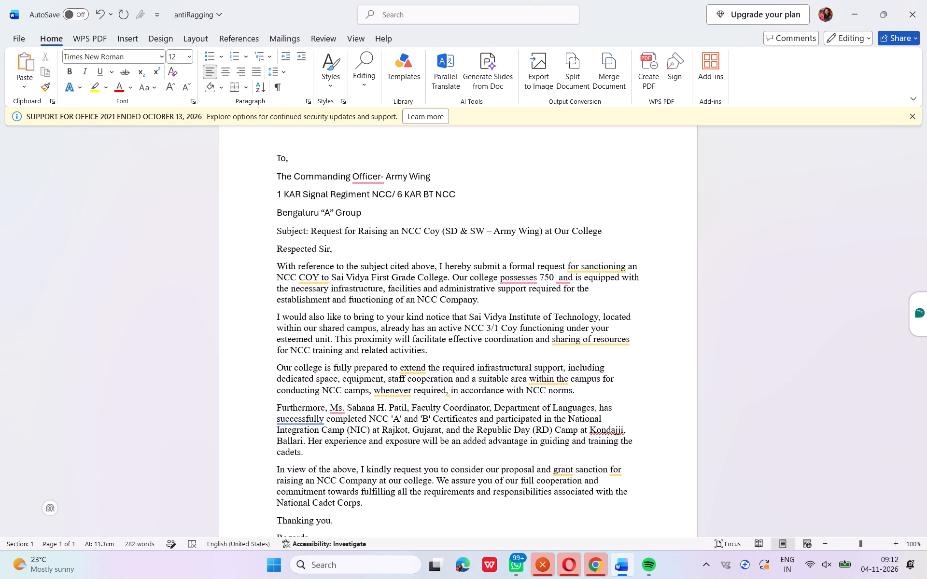
text(tue)
key(BackSpace)
key(d)
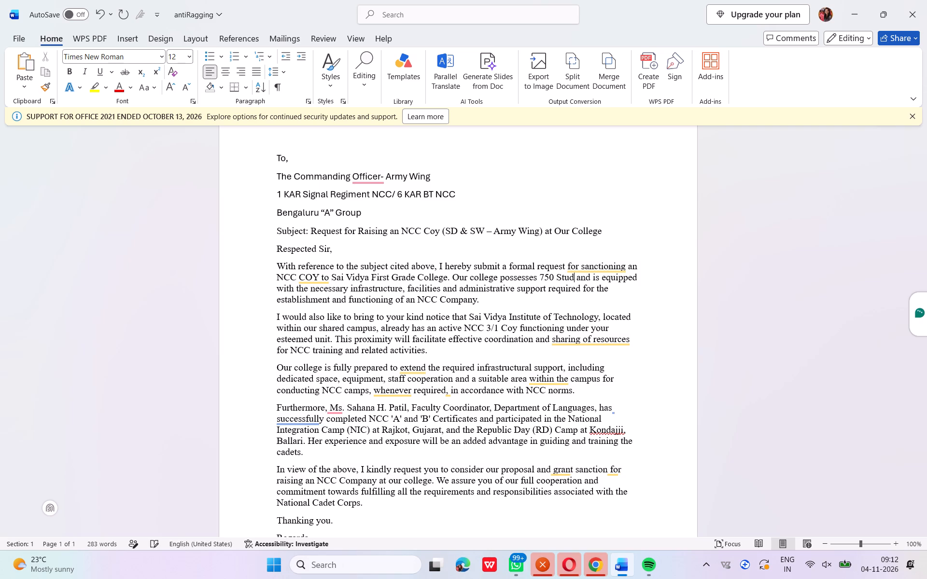
text(ent)
key(space)
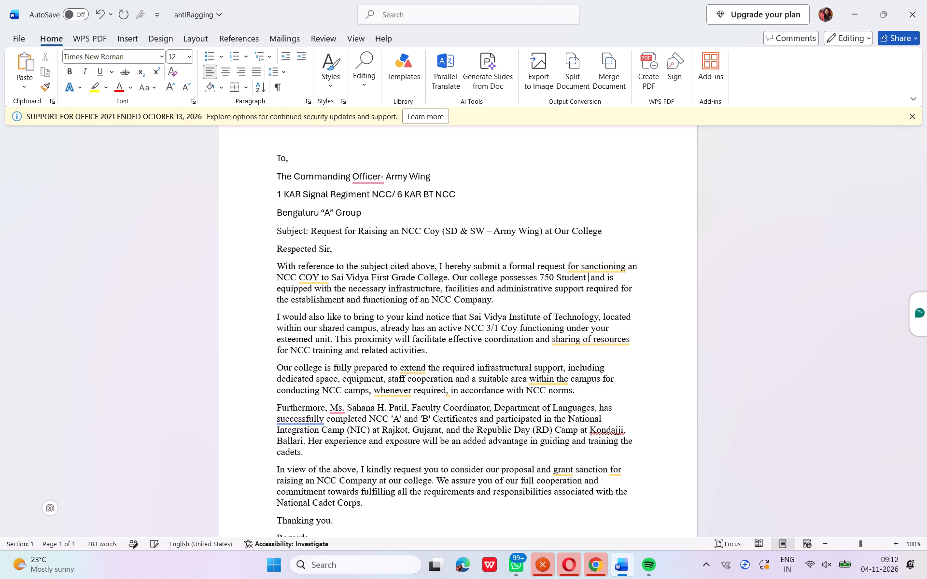
text(strengh)
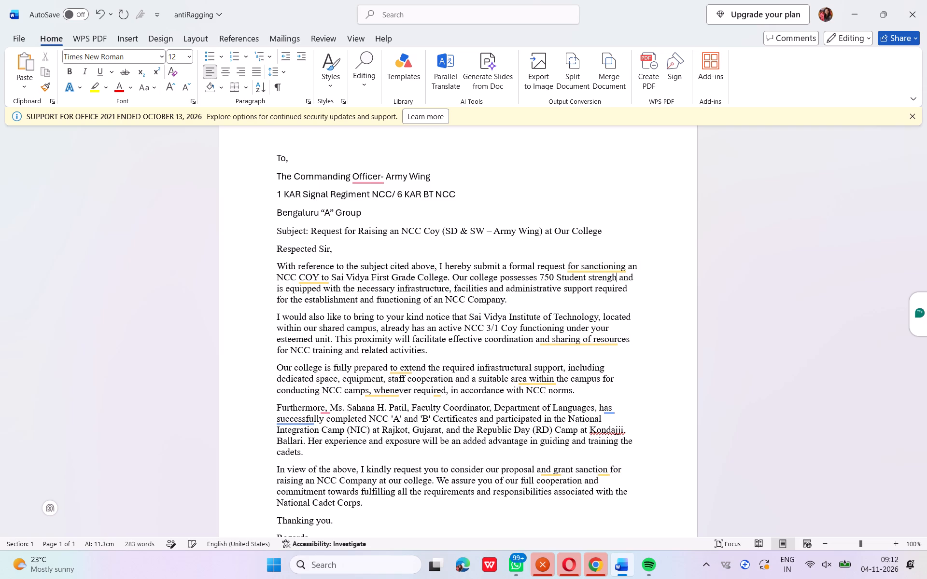
key(BackSpace)
text(th)
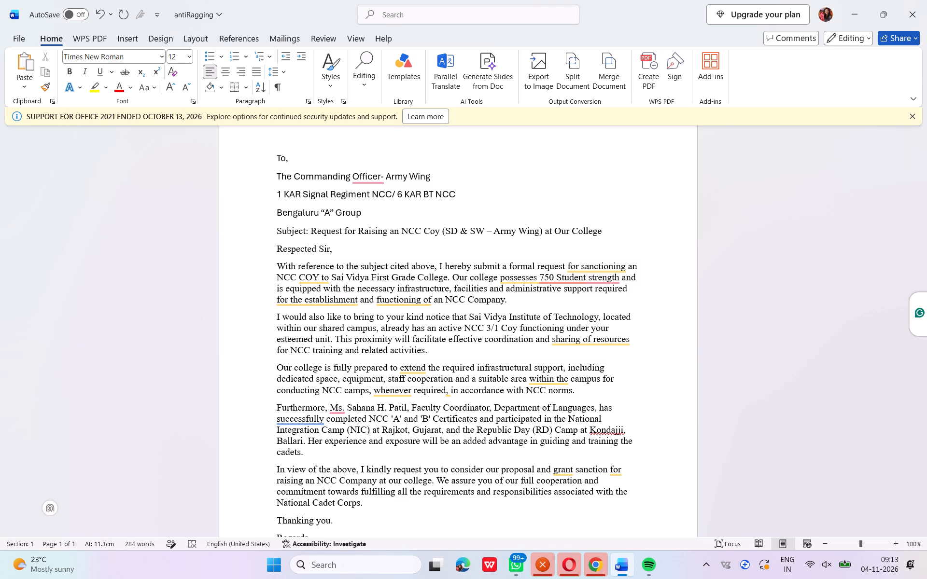
Change "Coy" after "NCC 3/1" in the second body paragraph to uppercase "COY".
click(516, 329)
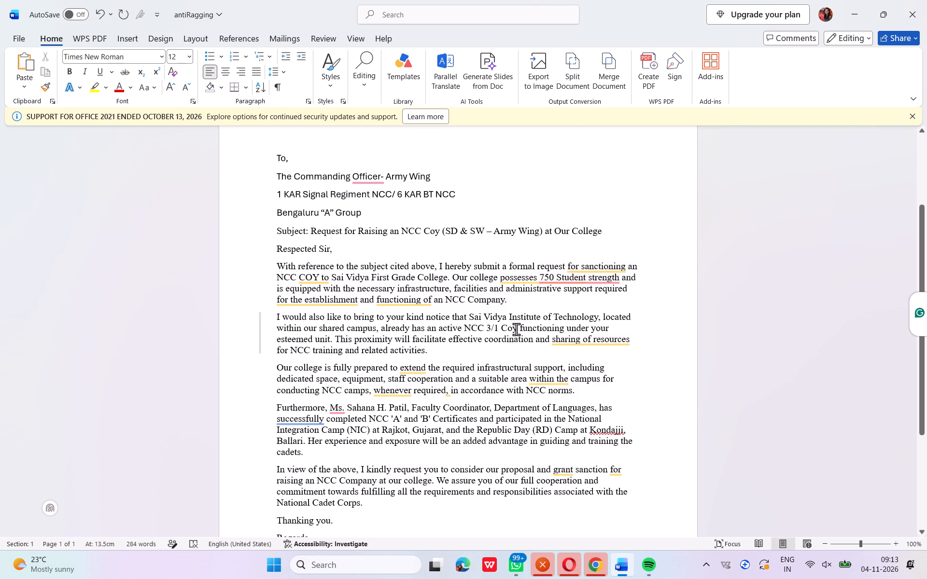
key(BackSpace)
key(BackSpace)
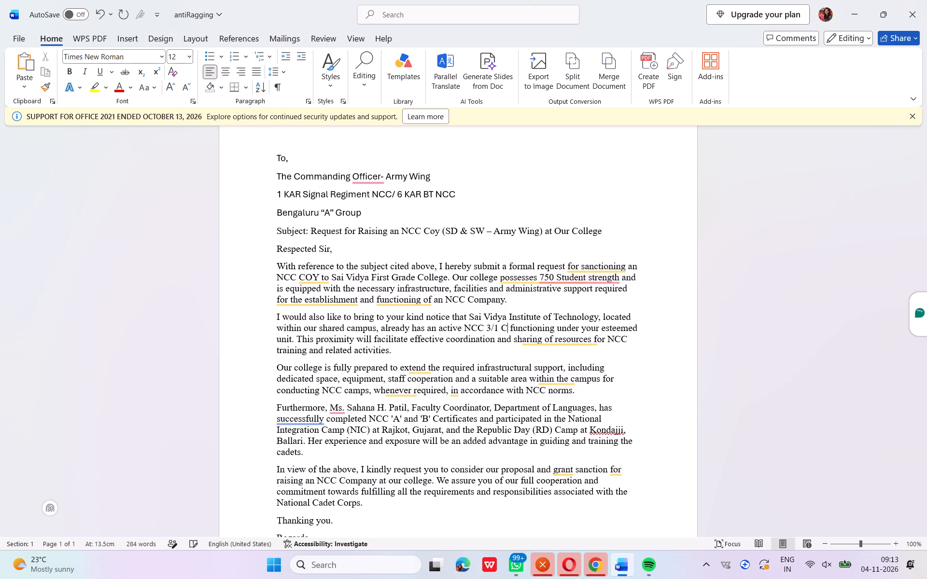
text(OY)
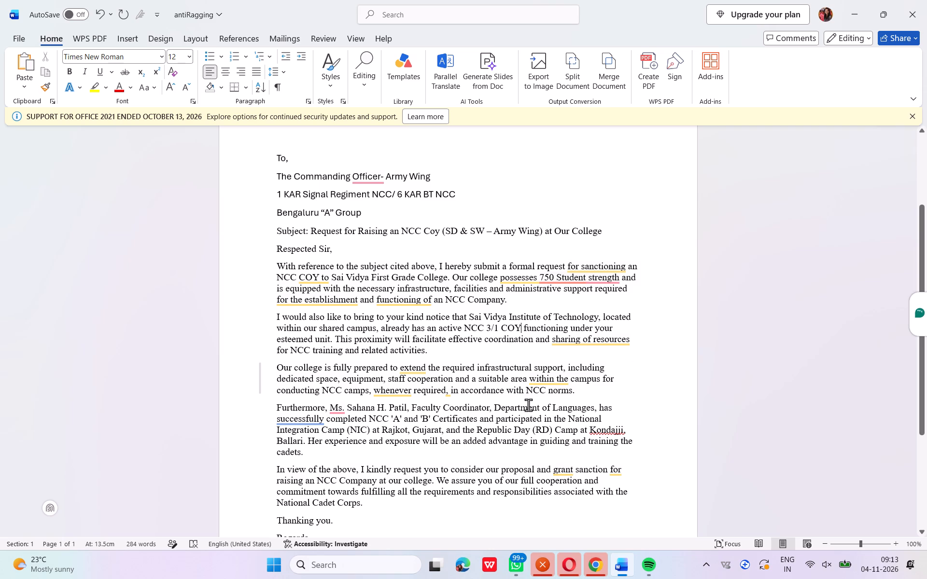
Insert "(2018)" directly after "Rajkot" in the faculty coordinator paragraph.
scroll(504, 409, down, 1)
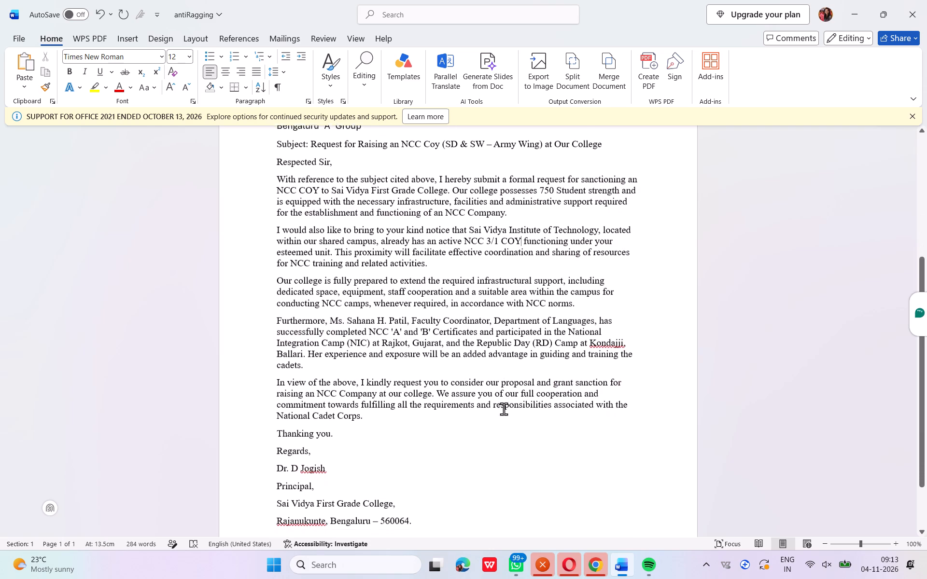
scroll(504, 409, down, 1)
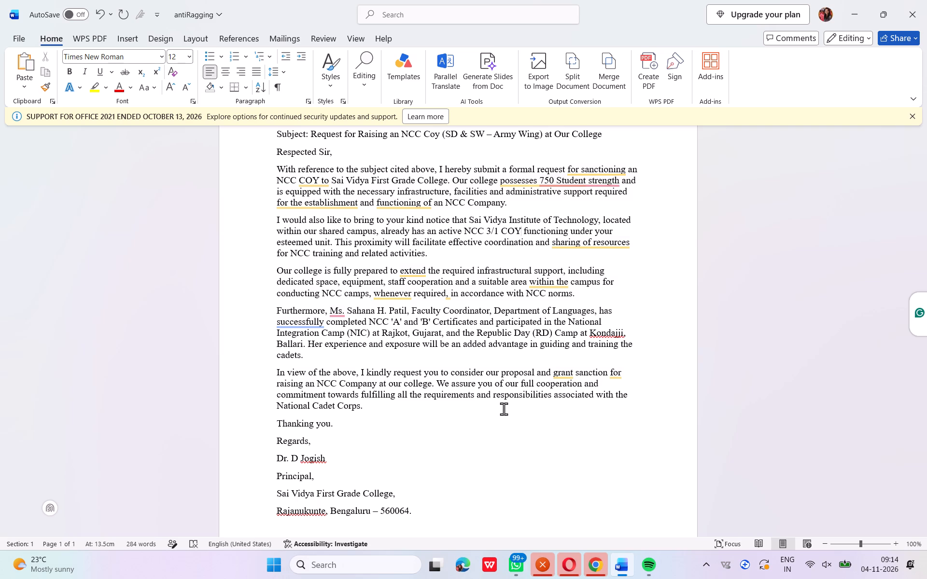
click(407, 333)
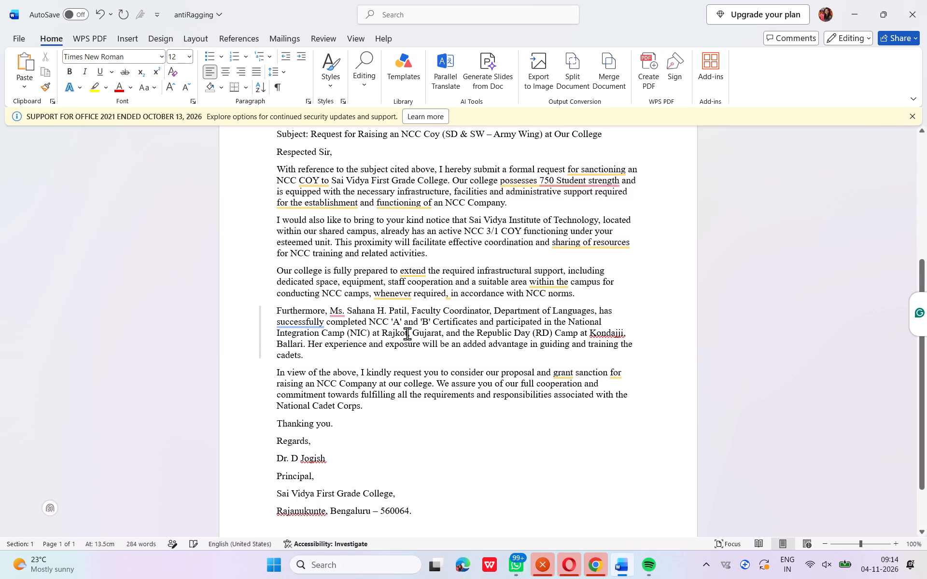
key(shift+parenleft)
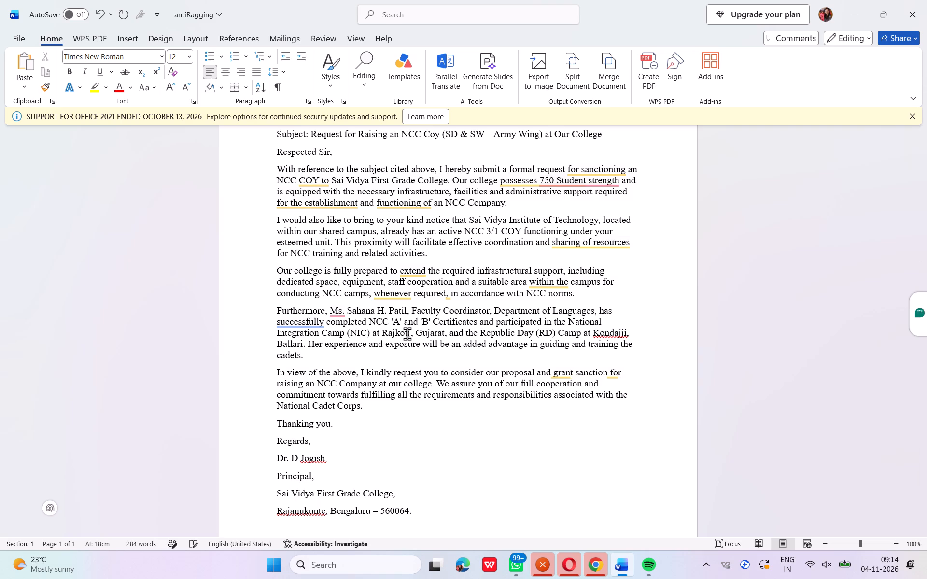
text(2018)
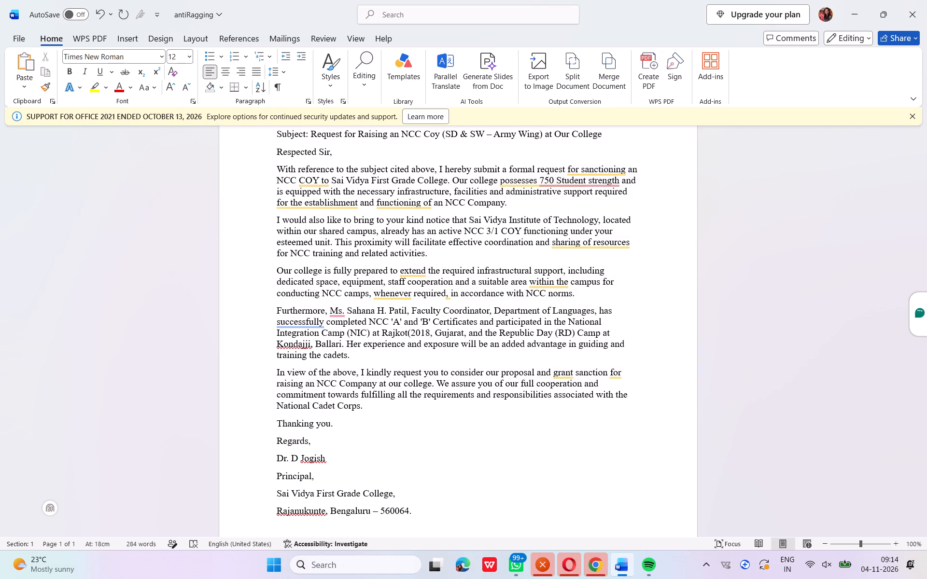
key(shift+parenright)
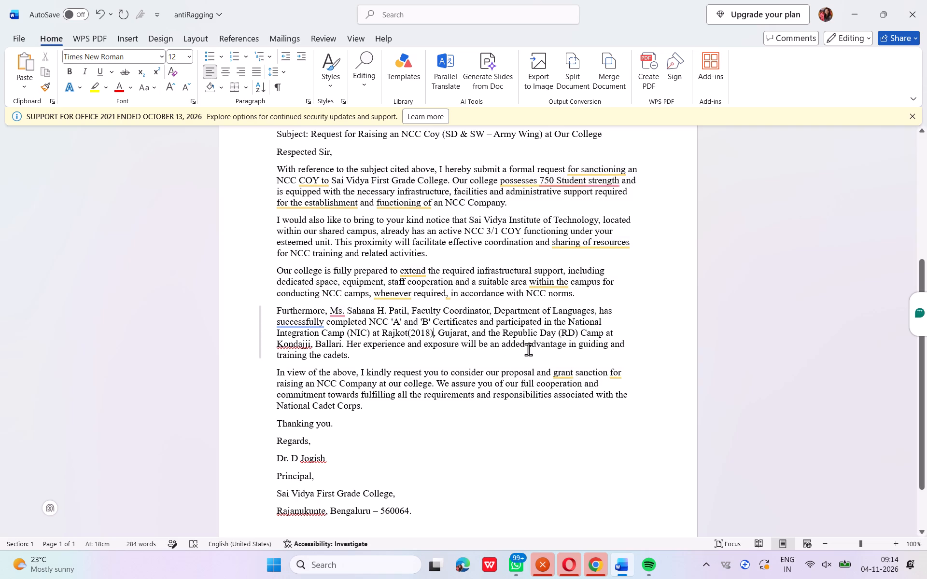
Insert "(JW)(2015)" directly after "Republic Day (RD)" in the faculty coordinator paragraph.
click(577, 333)
key(shift+parenleft)
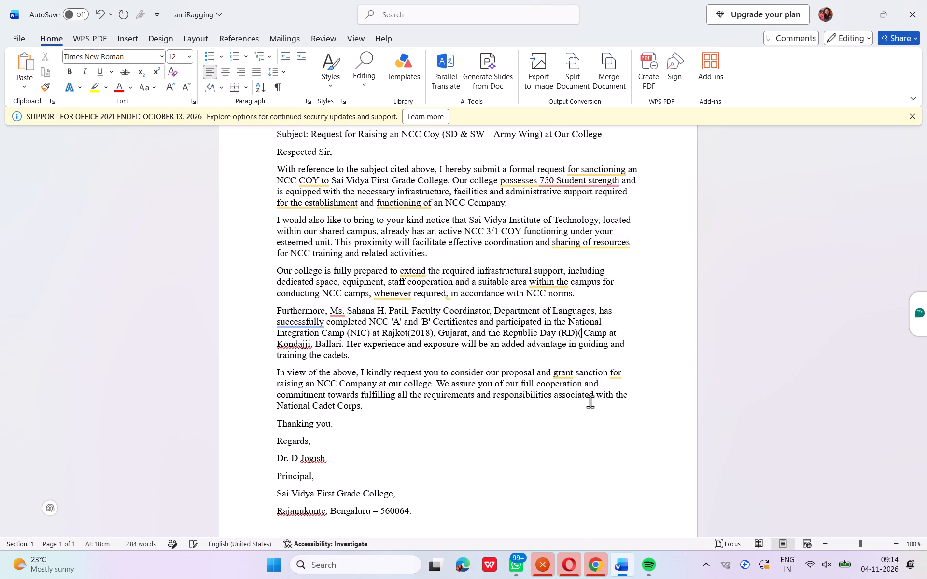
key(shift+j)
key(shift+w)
key(shift+parenright)
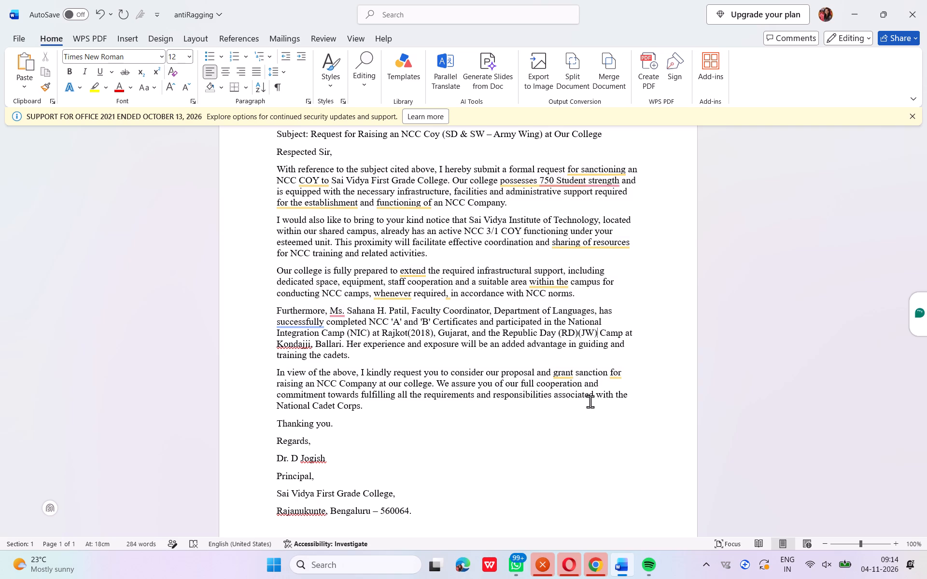
key(shift+parenleft)
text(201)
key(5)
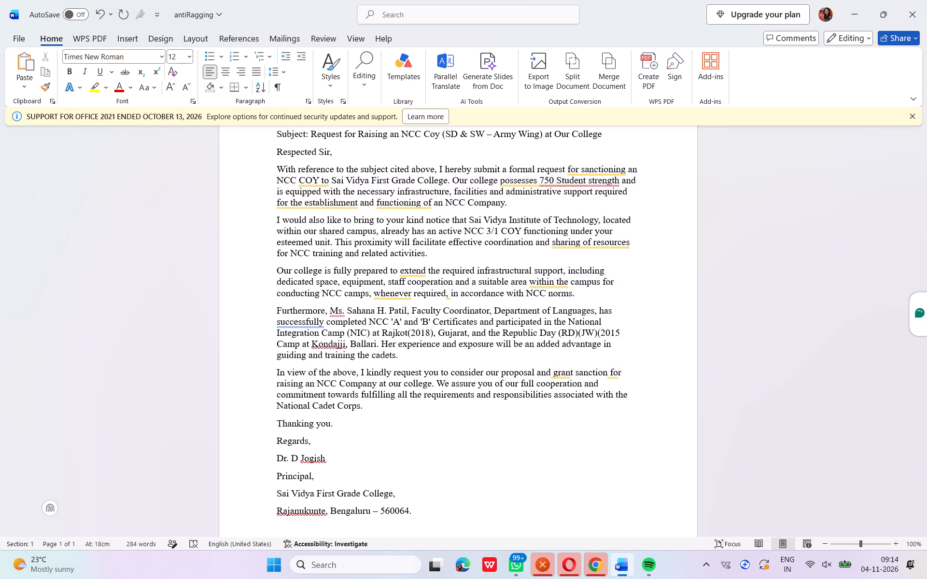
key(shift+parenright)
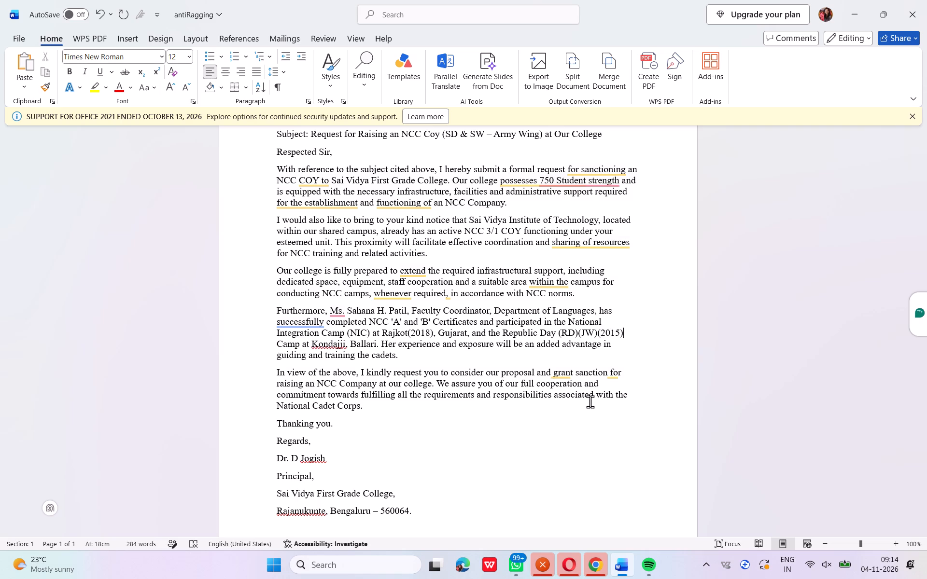
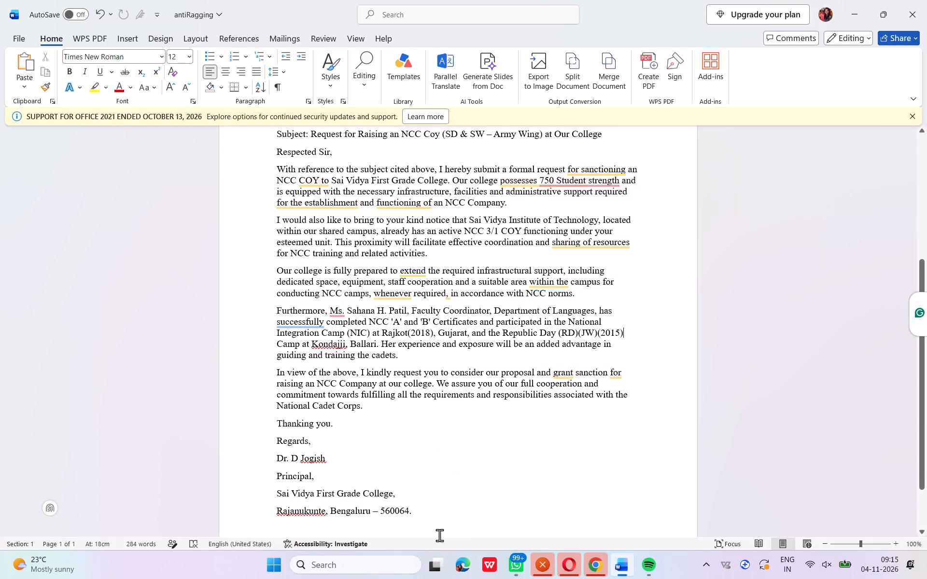
click(444, 511)
key(BackSpace)
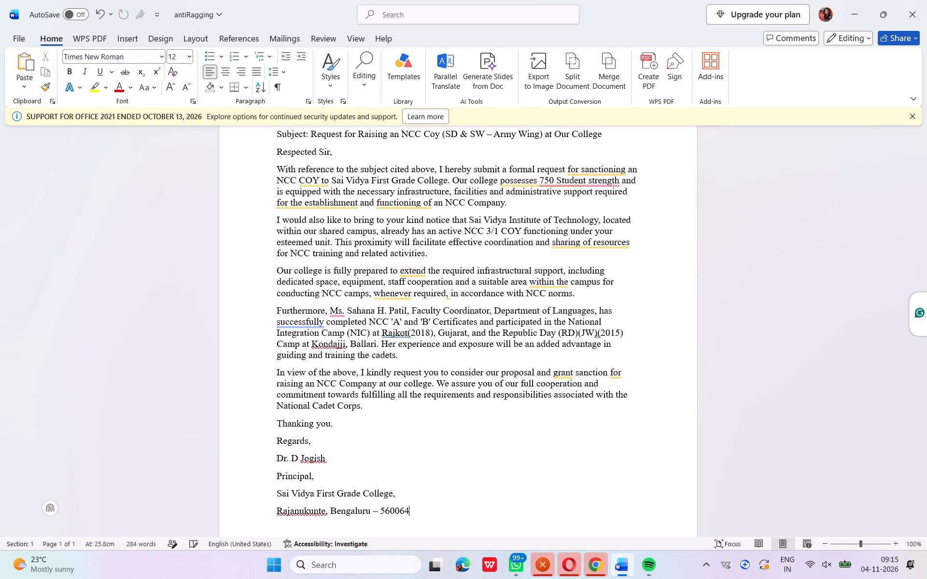
key(BackSpace)
key(BackSpace)
key(BackSpace)
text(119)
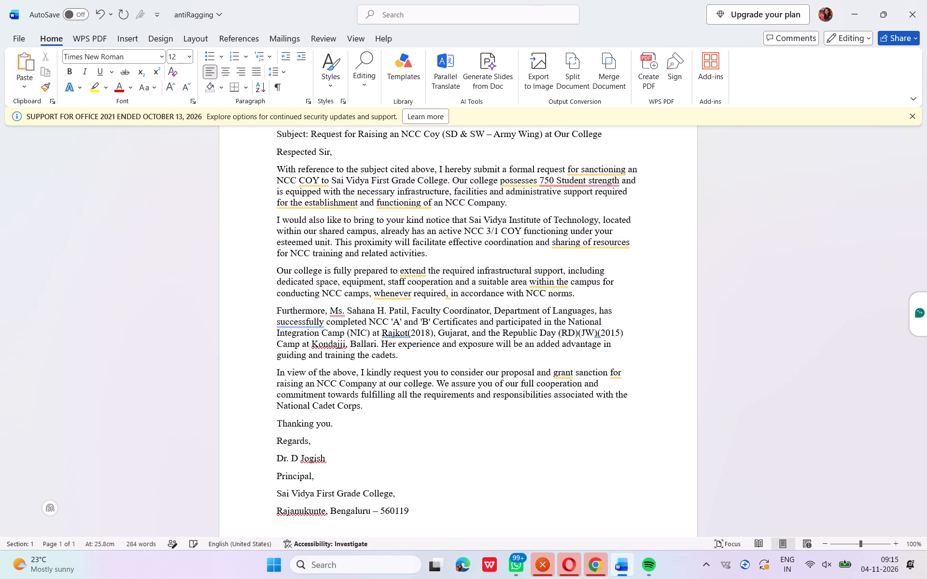
Add a line below the signature block's address starting "Ph - +91", followed by the phone number.
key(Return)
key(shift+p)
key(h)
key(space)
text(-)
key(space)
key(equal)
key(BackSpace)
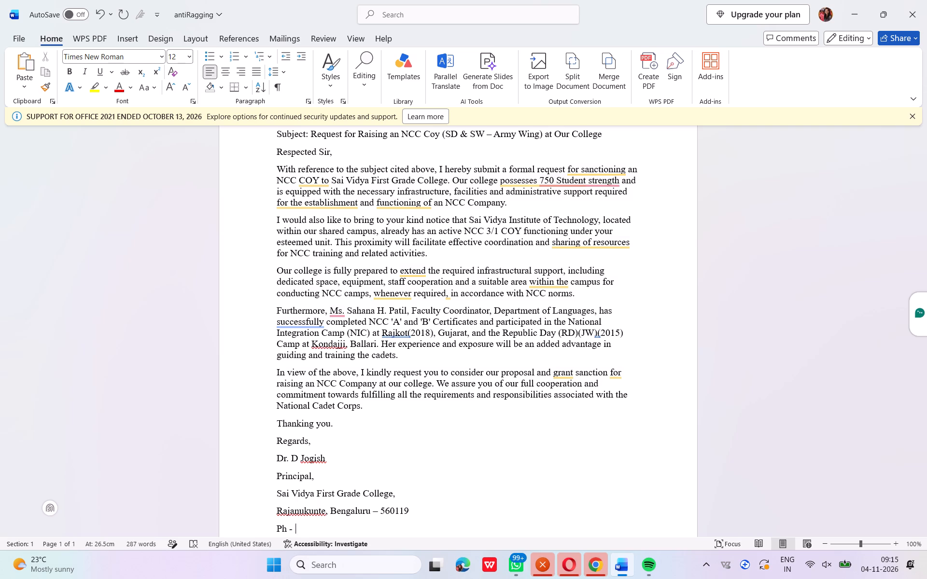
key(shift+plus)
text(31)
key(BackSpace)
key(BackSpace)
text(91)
Complete the phone number after "+91" on the signature block's "Ph -" line and start a new line below it.
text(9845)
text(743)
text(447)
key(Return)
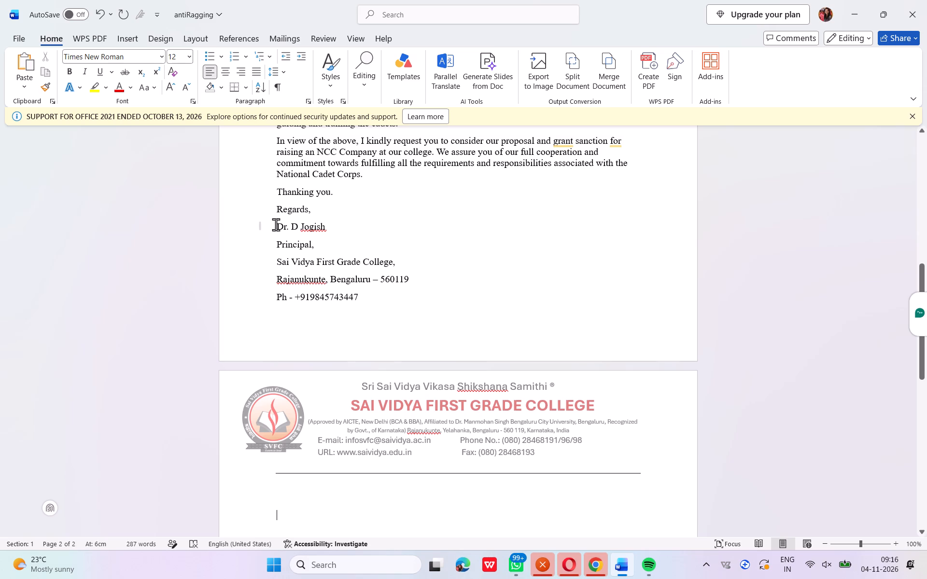
Open the line and paragraph spacing choices for the signature block, from "Regards," through the "Ph -" line.
drag(275, 211, 384, 312)
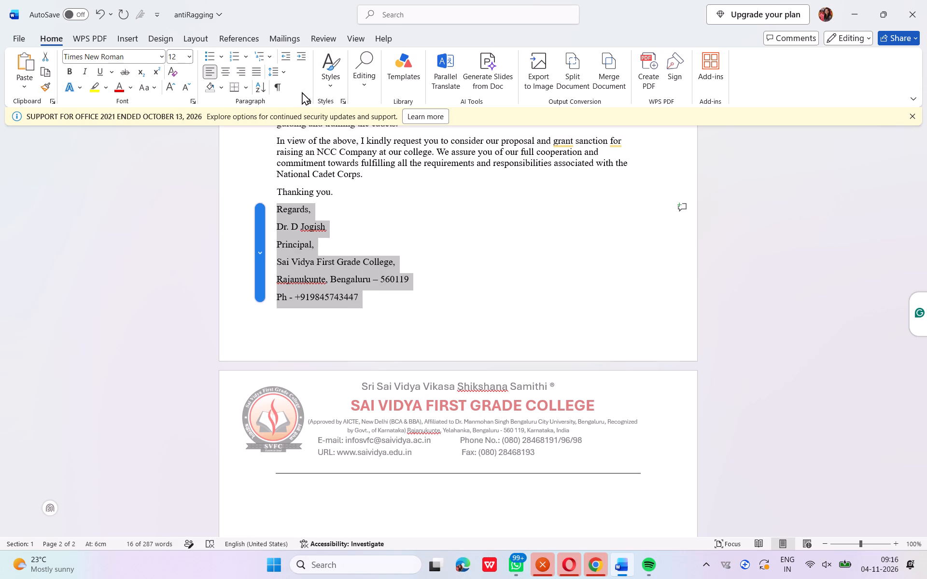
click(308, 102)
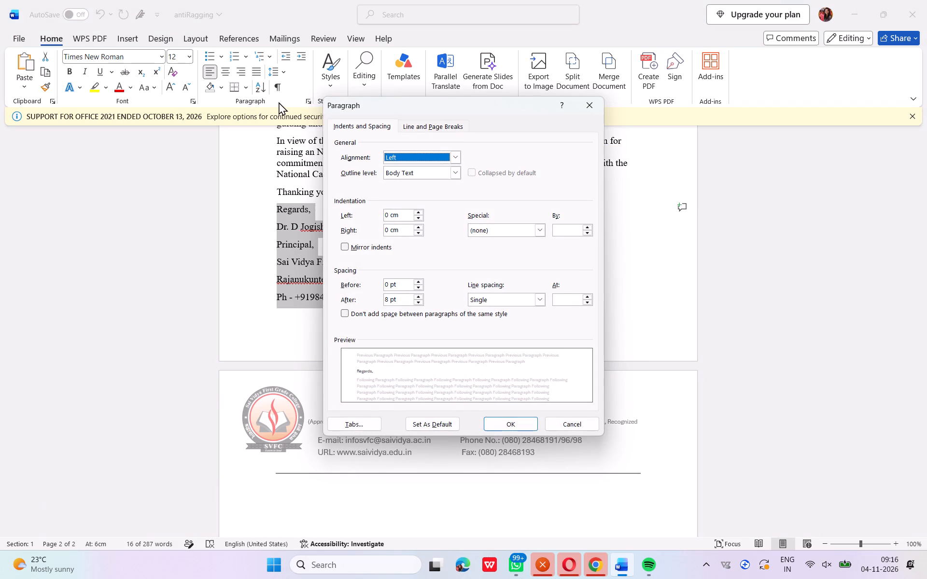
click(279, 102)
click(590, 101)
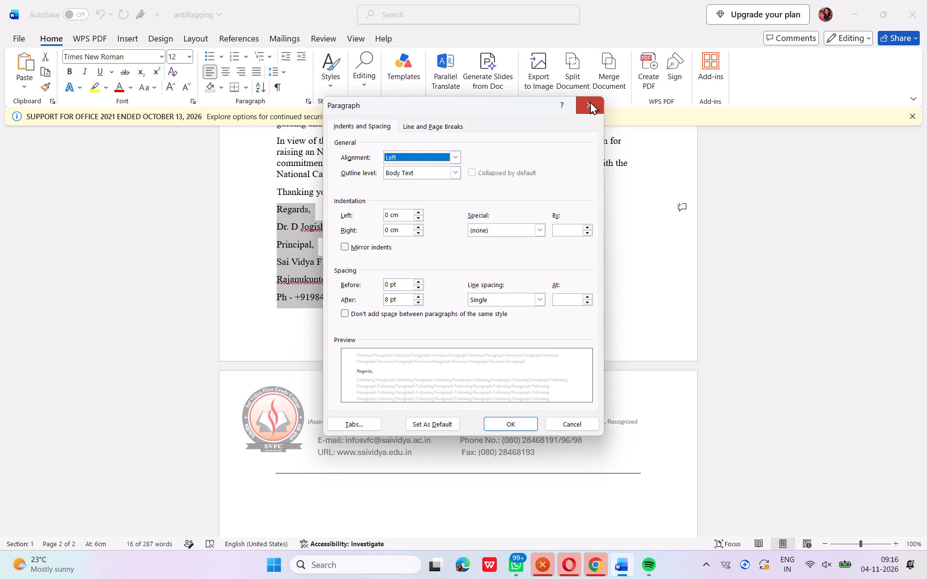
click(281, 70)
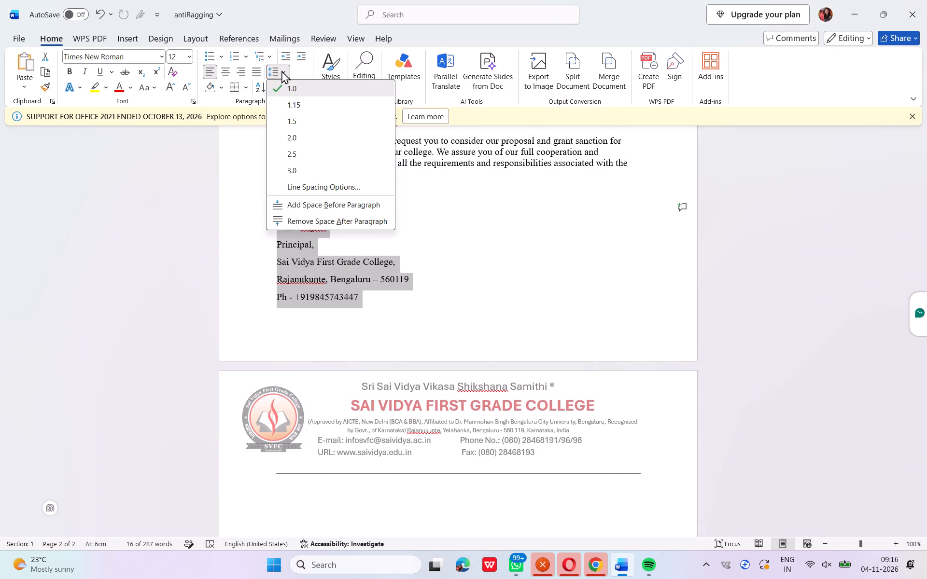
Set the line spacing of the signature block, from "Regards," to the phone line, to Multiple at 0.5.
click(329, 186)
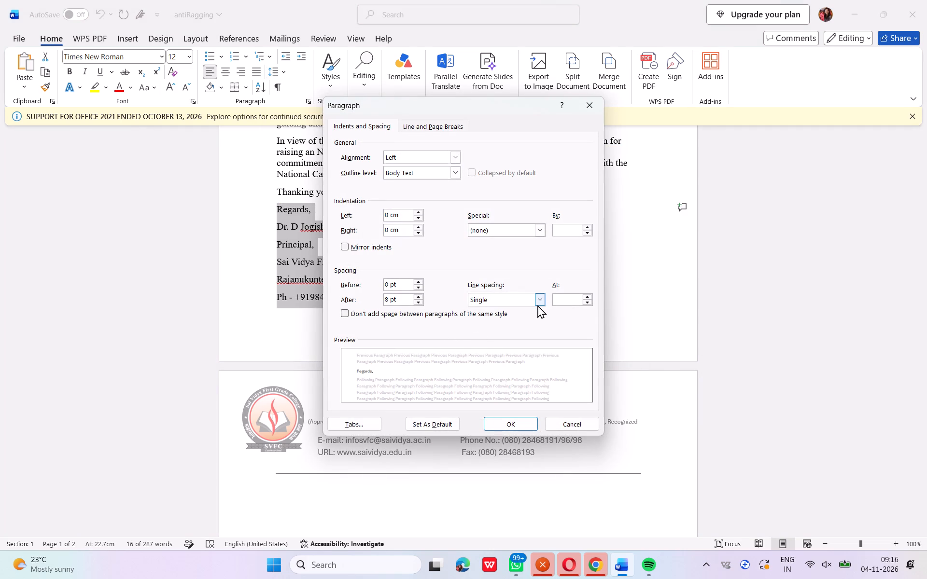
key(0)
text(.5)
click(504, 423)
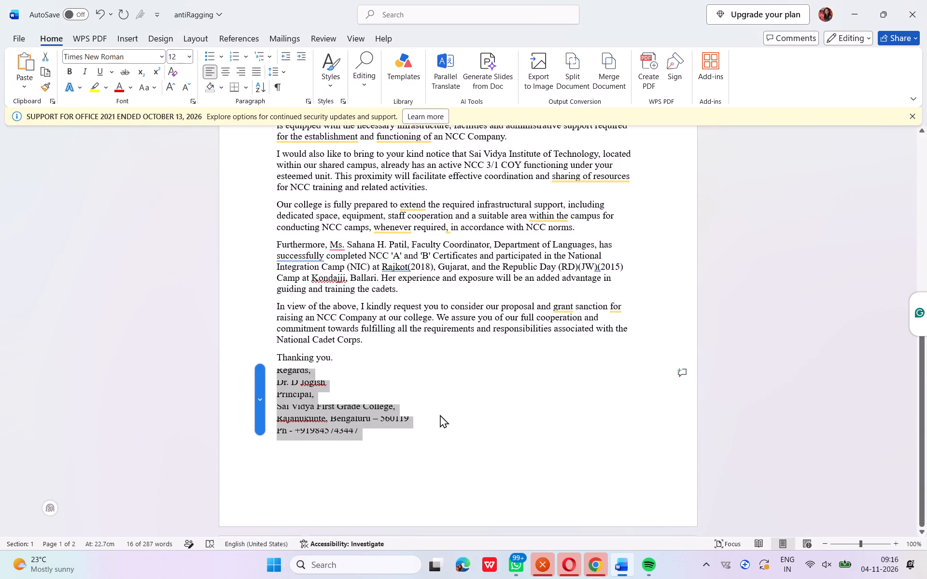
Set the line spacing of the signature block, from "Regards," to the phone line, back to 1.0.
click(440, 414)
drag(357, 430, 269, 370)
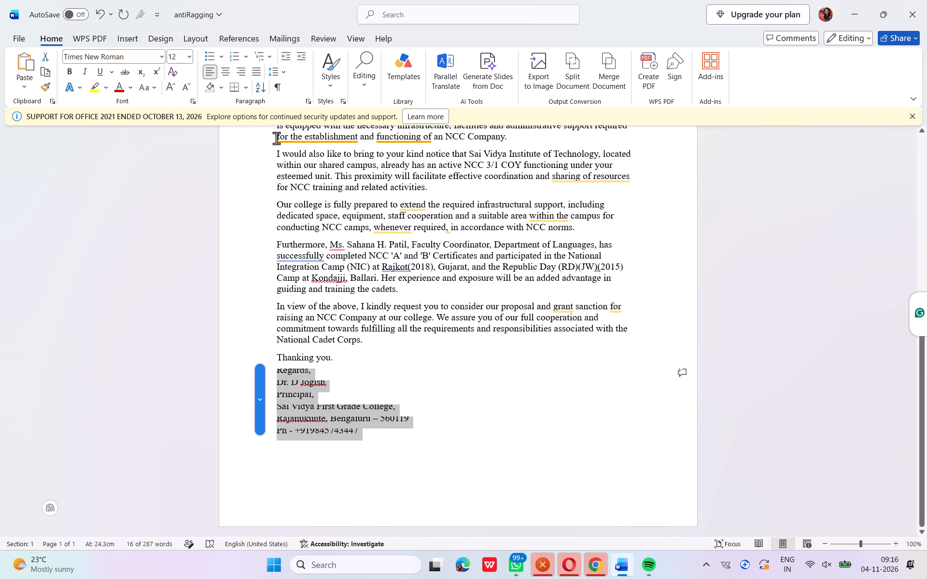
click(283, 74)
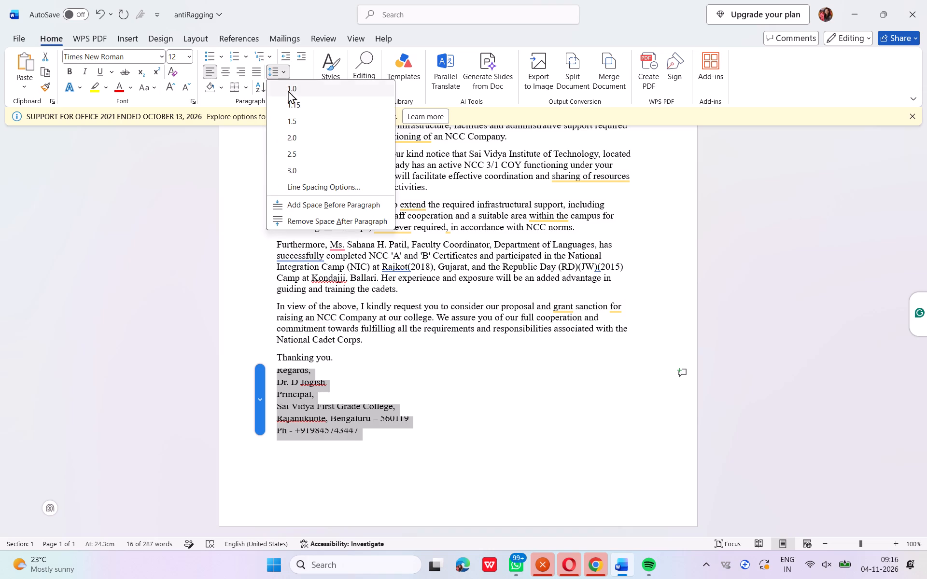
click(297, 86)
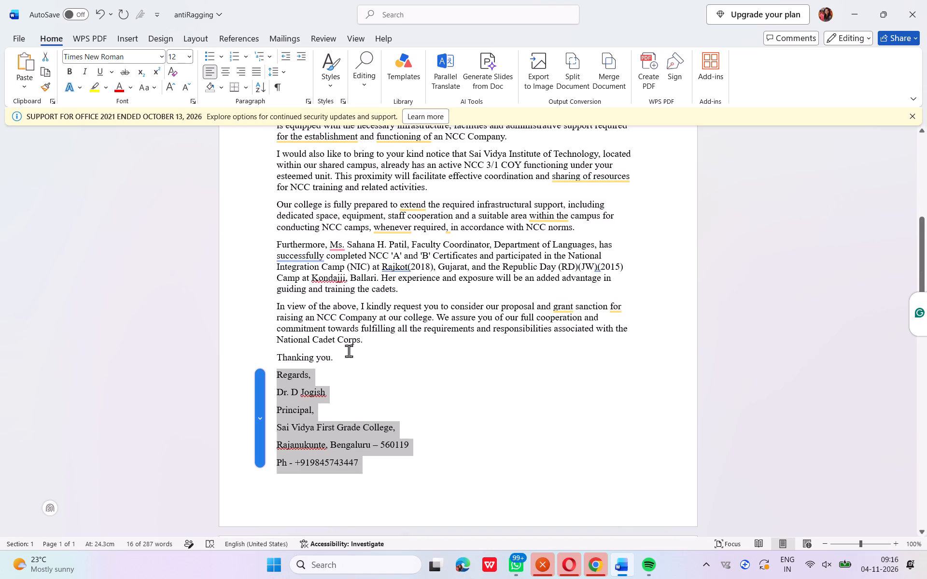
Apply 1.0 line spacing to the whole letter, from "To," down to the phone line.
scroll(449, 431, up, 3)
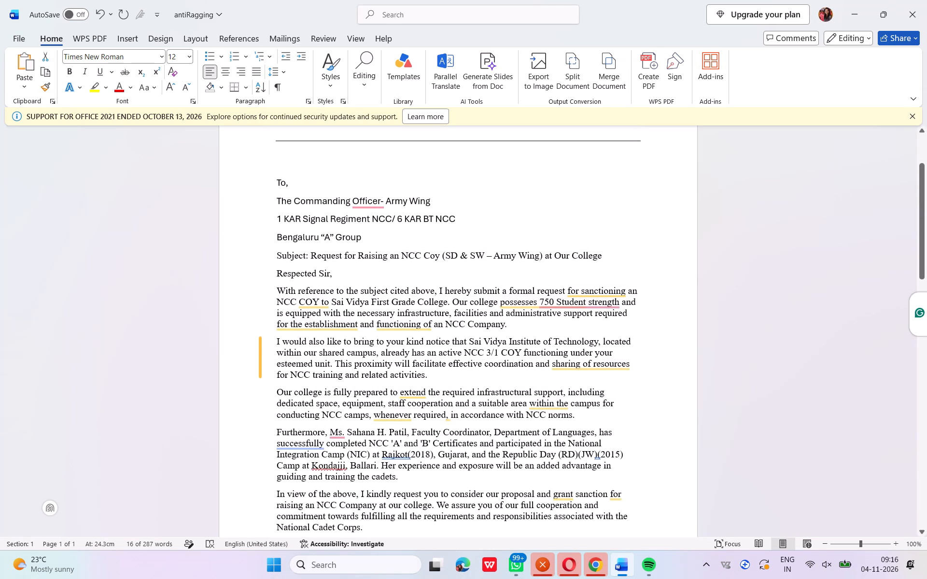
drag(275, 179, 402, 553)
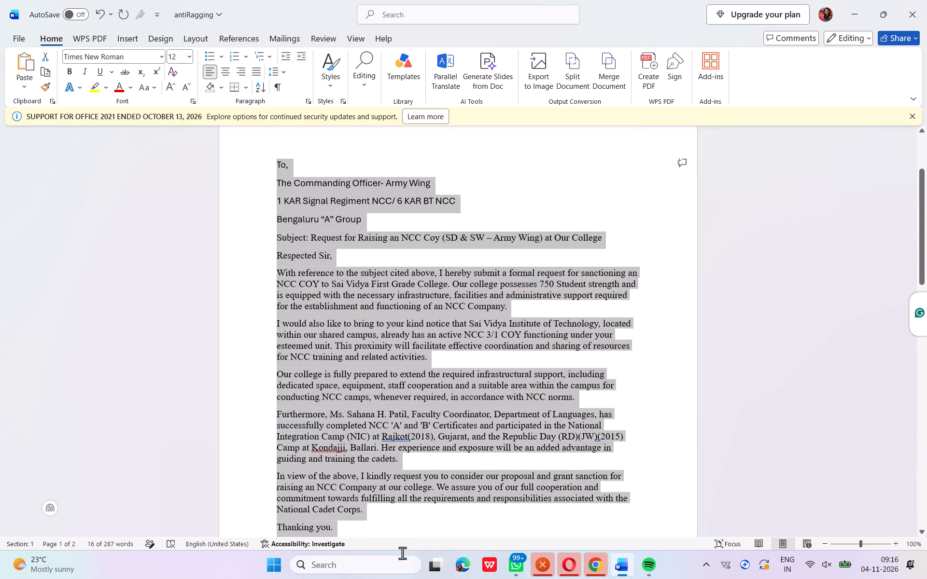
drag(402, 553, 416, 433)
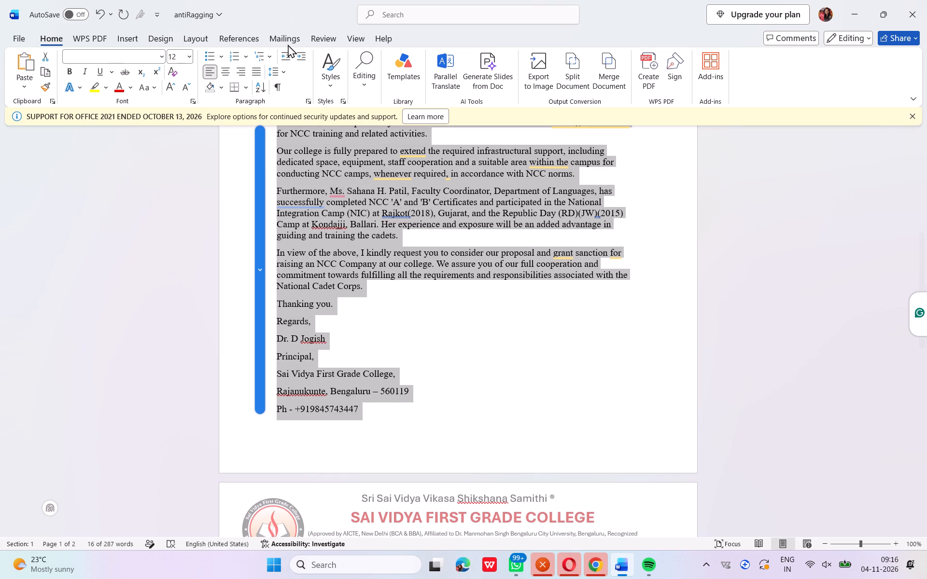
click(282, 72)
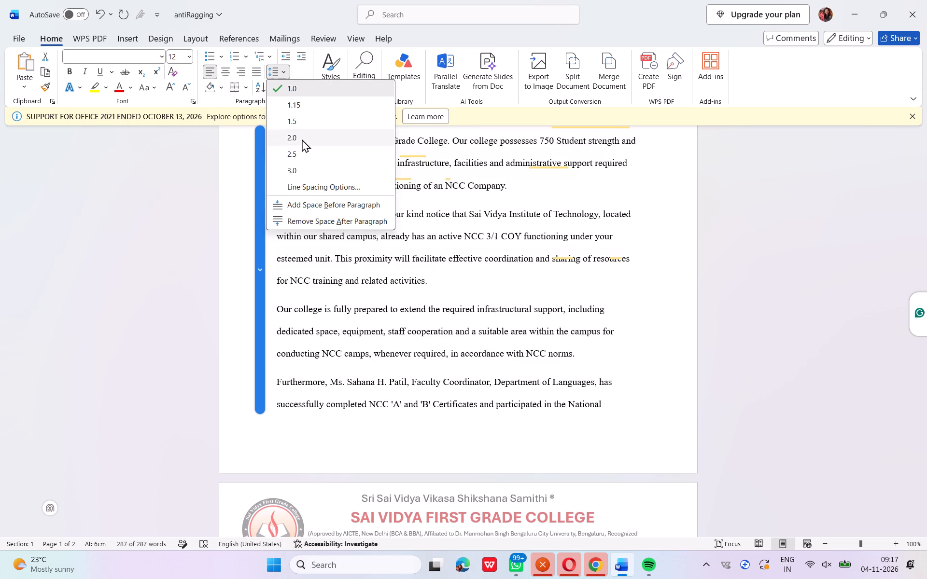
click(321, 85)
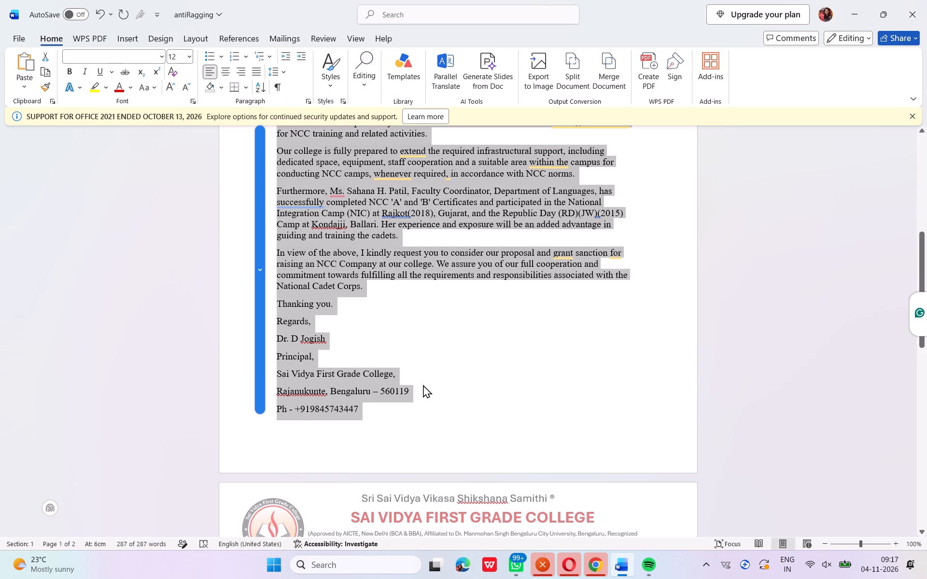
click(423, 385)
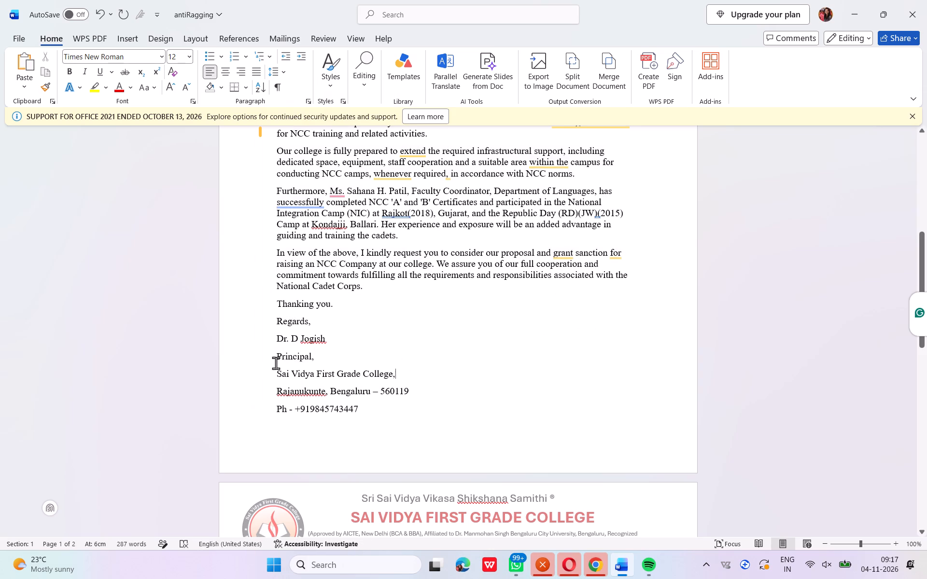
Delete the separate "Principal," line from the signature block, including its paragraph break.
click(321, 356)
key(BackSpace)
key(BackSpace)
key(BackSpace)
key(BackSpace)
key(BackSpace)
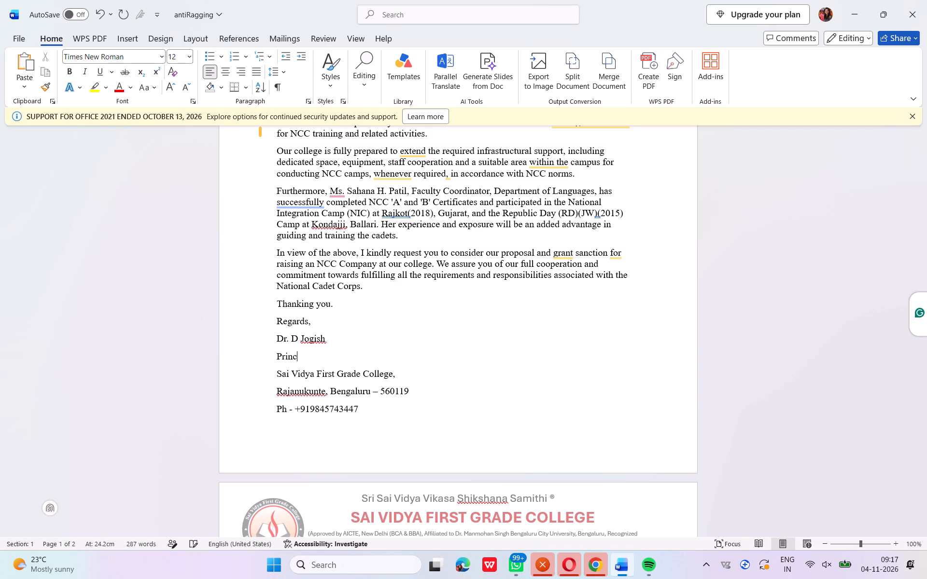
key(BackSpace)
key(BackSpace)
key(BackSpace)
key(BackSpace)
key(BackSpace)
key(BackSpace)
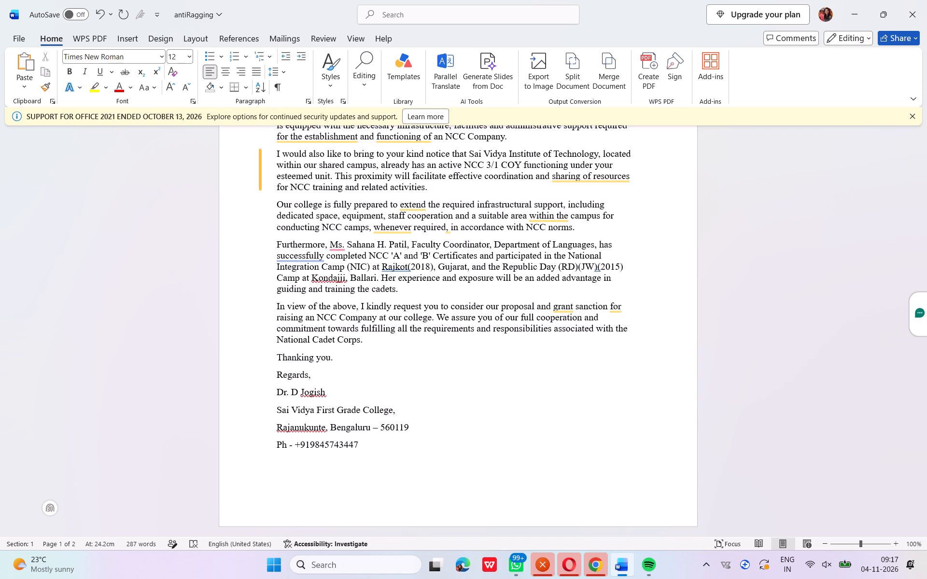
Append ", Principal," after the signatory's name on the same line of the signature block.
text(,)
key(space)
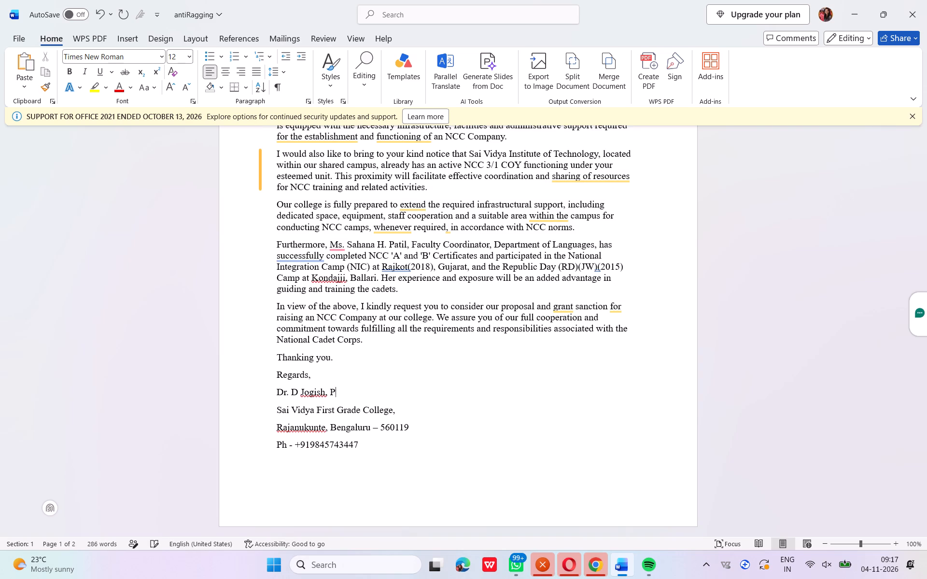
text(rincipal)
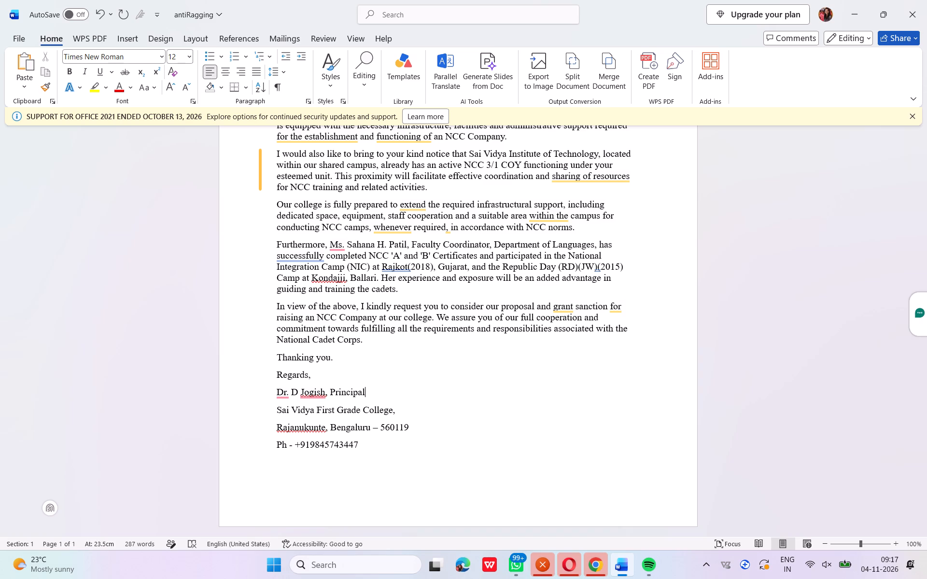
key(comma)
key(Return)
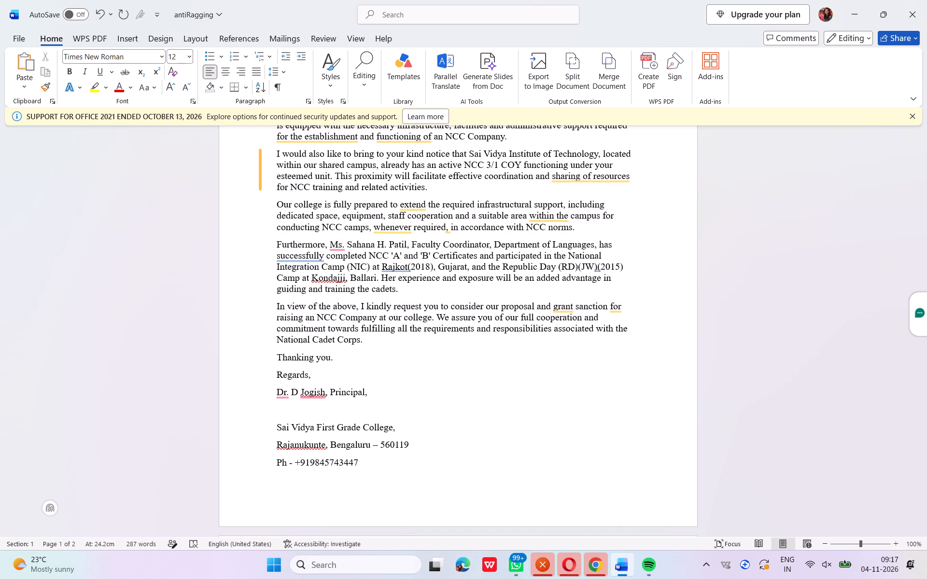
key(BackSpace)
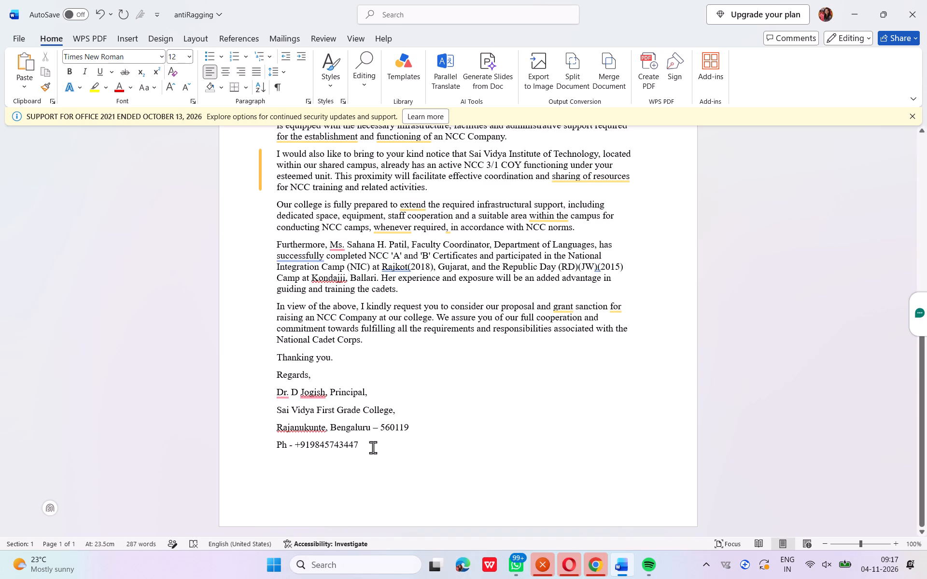
Add a new line below the phone line with the label "Email -" and the principal's e-mail address.
click(372, 447)
key(Return)
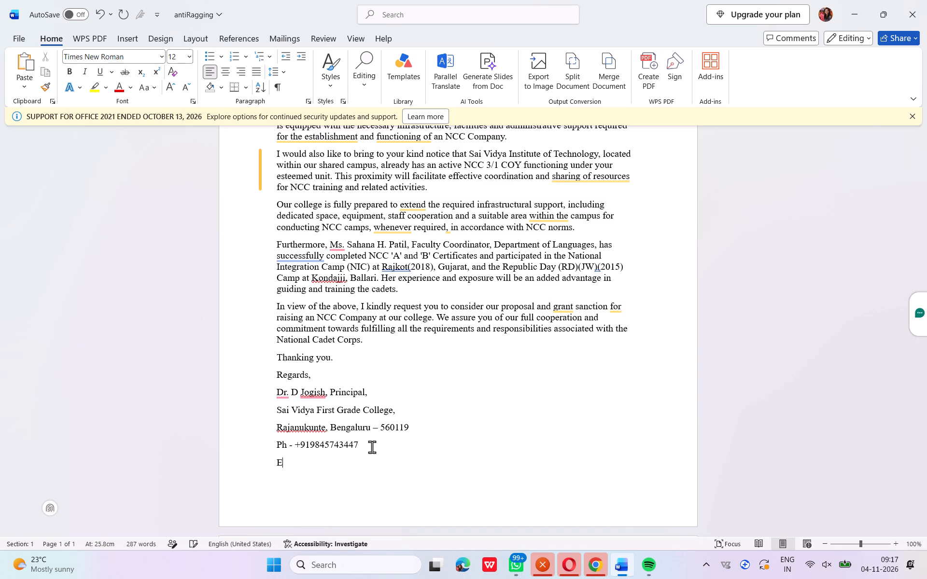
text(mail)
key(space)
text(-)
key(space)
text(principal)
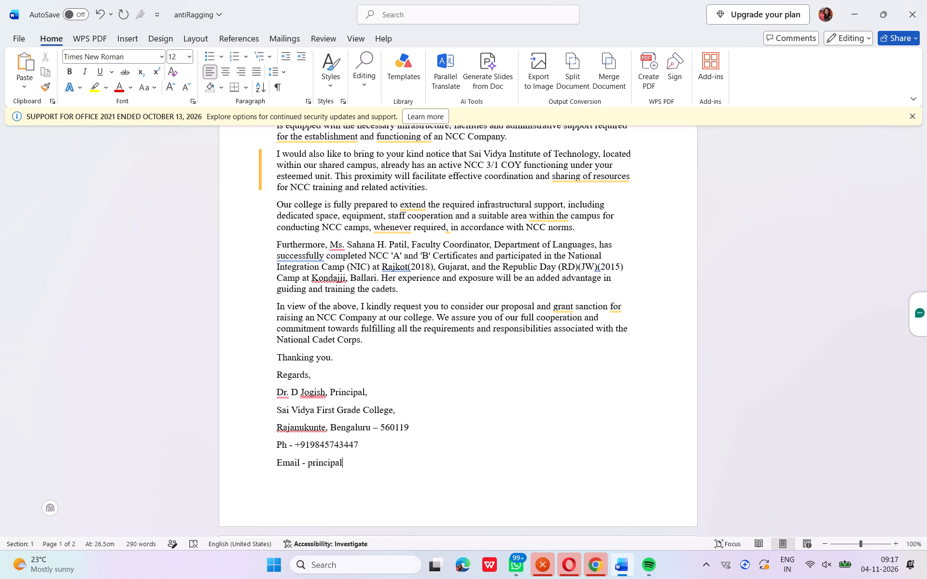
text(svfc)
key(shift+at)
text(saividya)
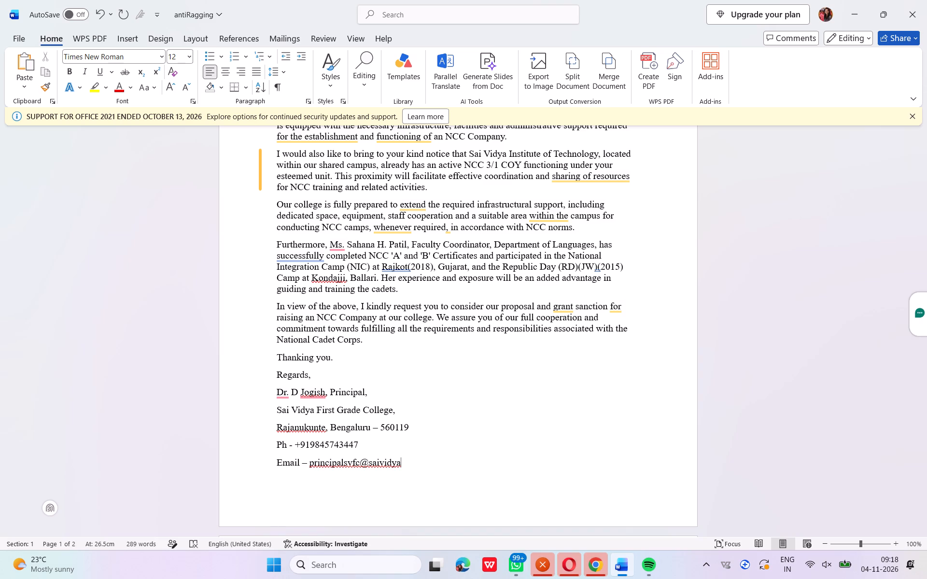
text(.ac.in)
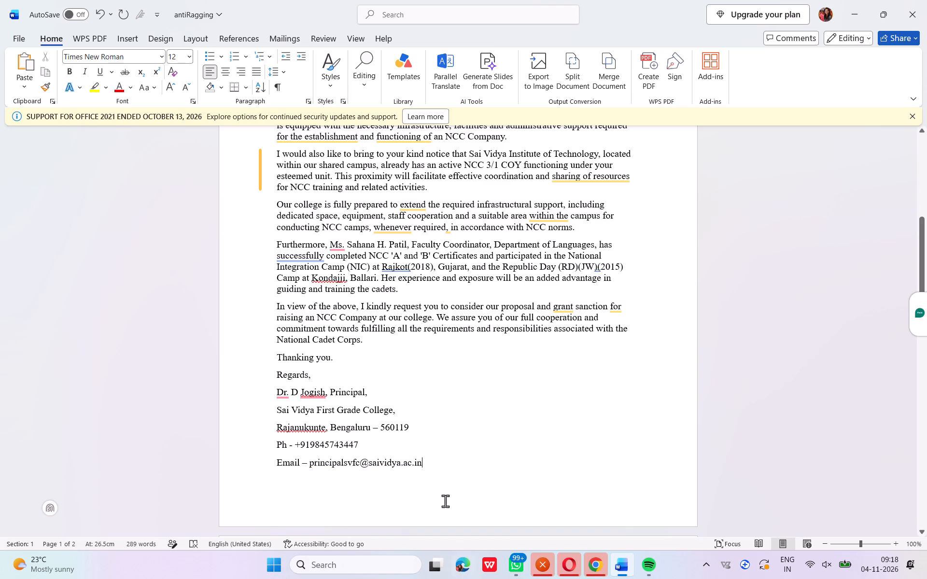
Apply 1.0 line spacing to the signature block from "Sai Vidya First Grade College," down to the email line.
drag(436, 467, 220, 470)
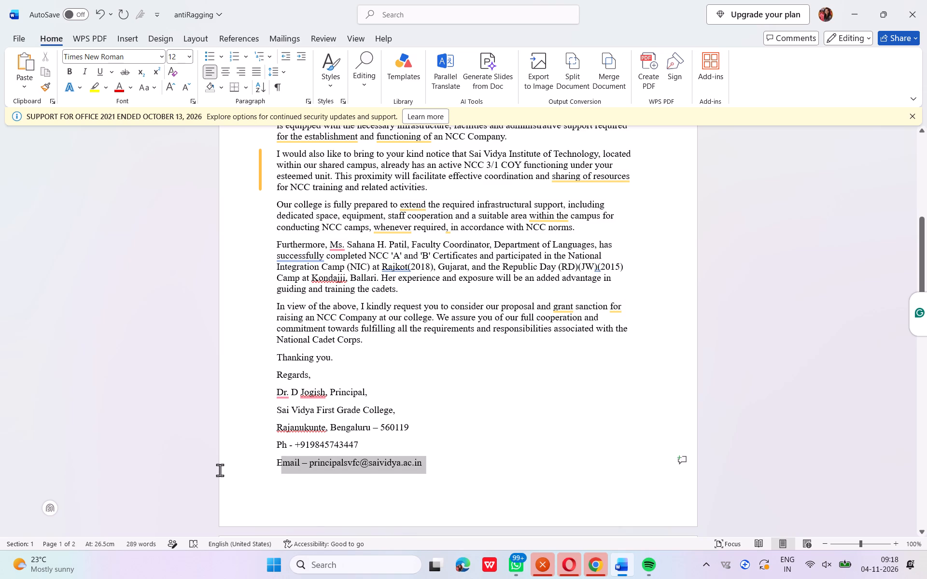
drag(220, 470, 225, 418)
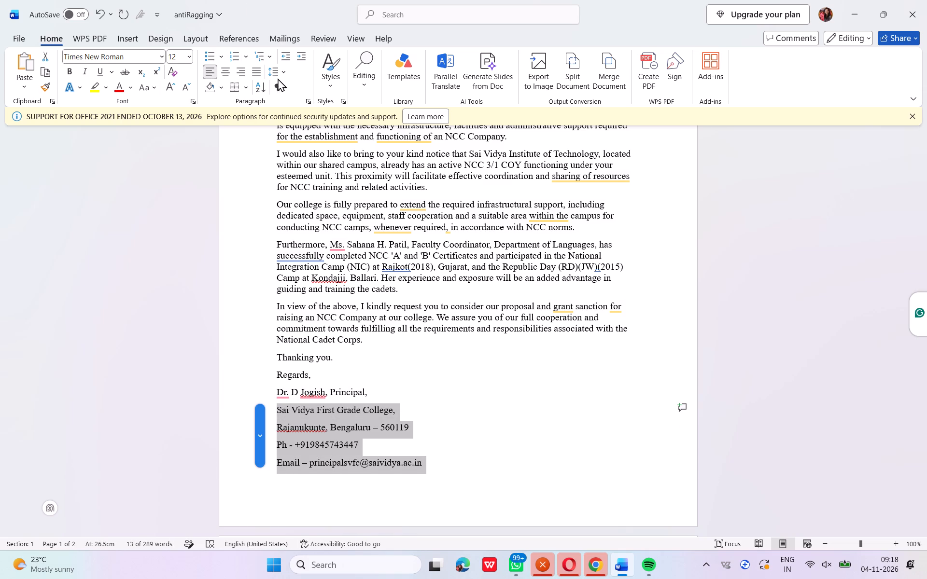
click(281, 74)
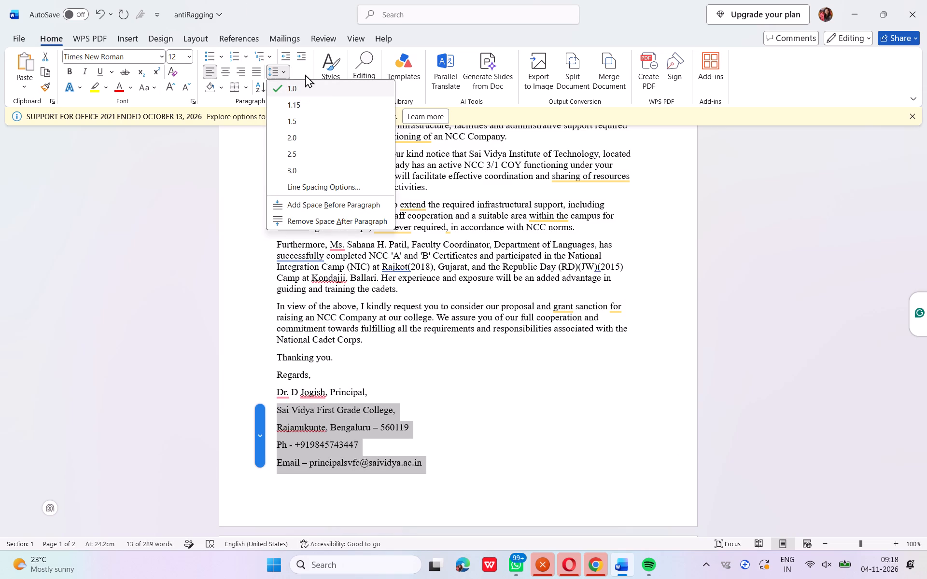
click(305, 85)
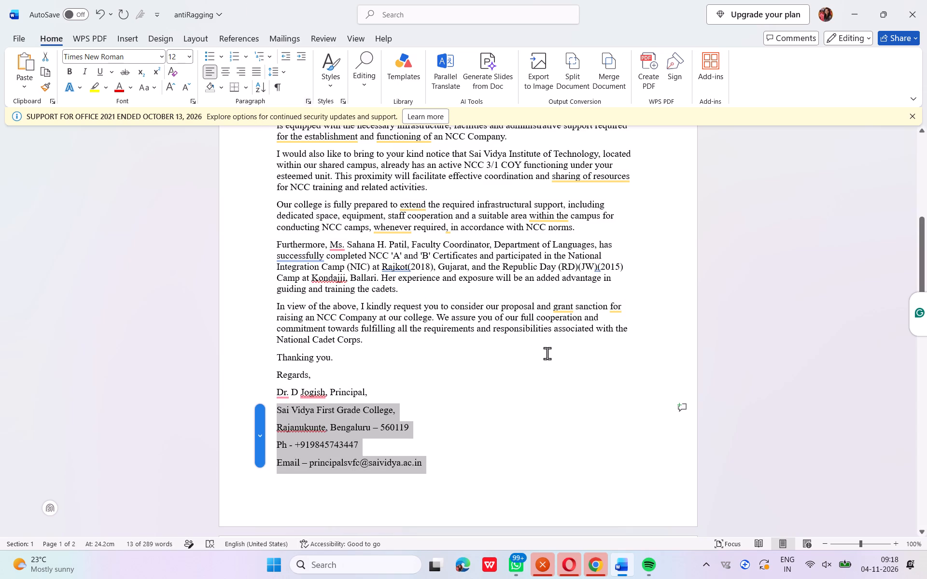
click(547, 353)
Remove the blank second page by deleting the empty paragraph after the email line.
scroll(547, 353, up, 4)
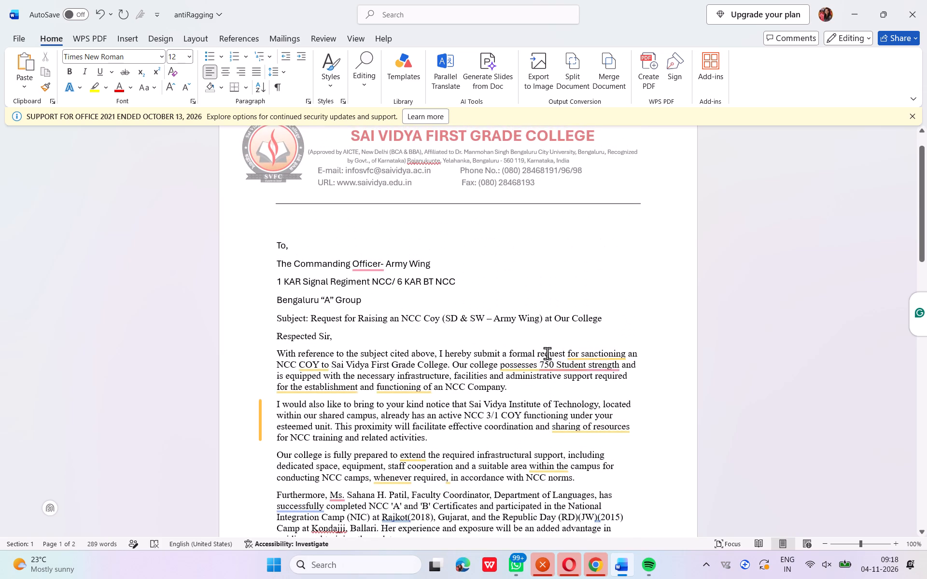
scroll(347, 280, up, 3)
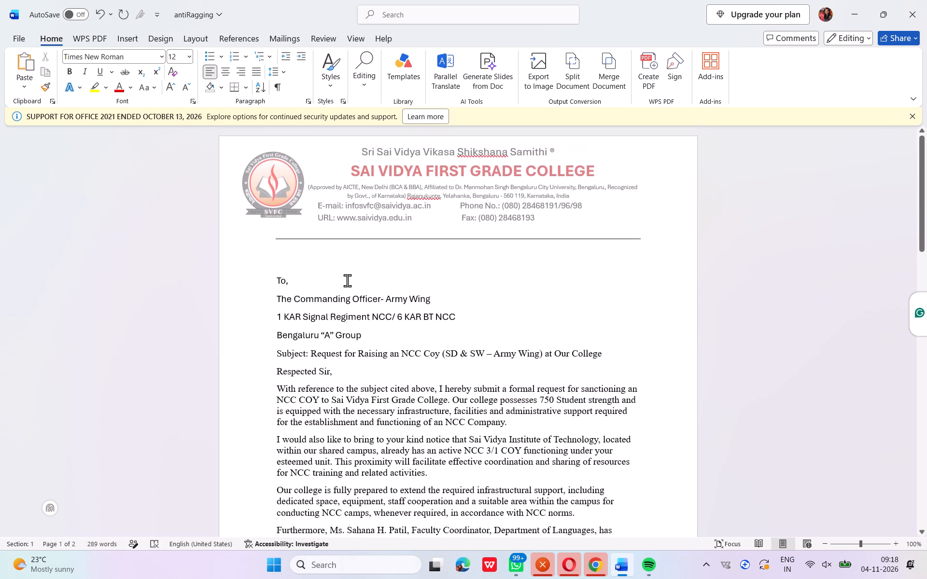
scroll(347, 280, down, 7)
scroll(347, 280, up, 1)
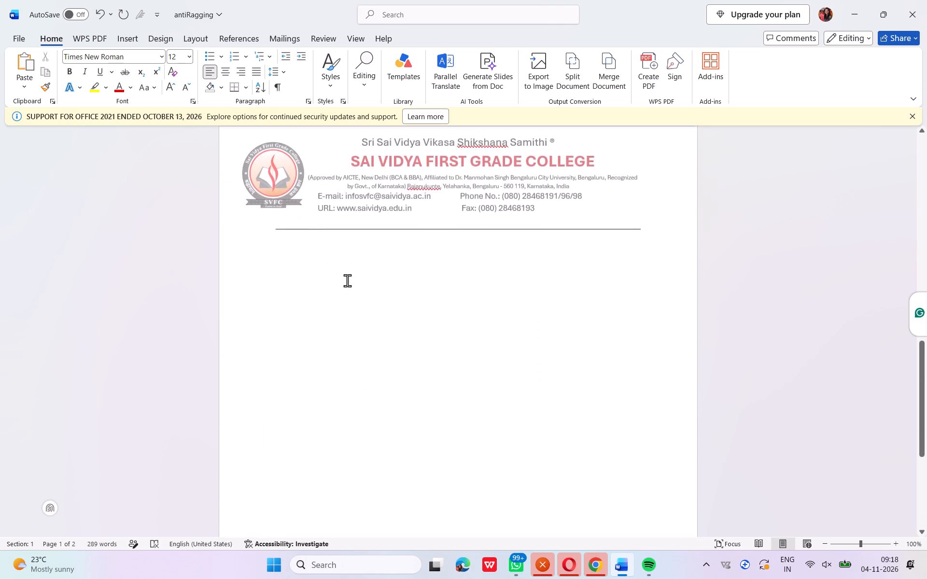
scroll(347, 280, up, 2)
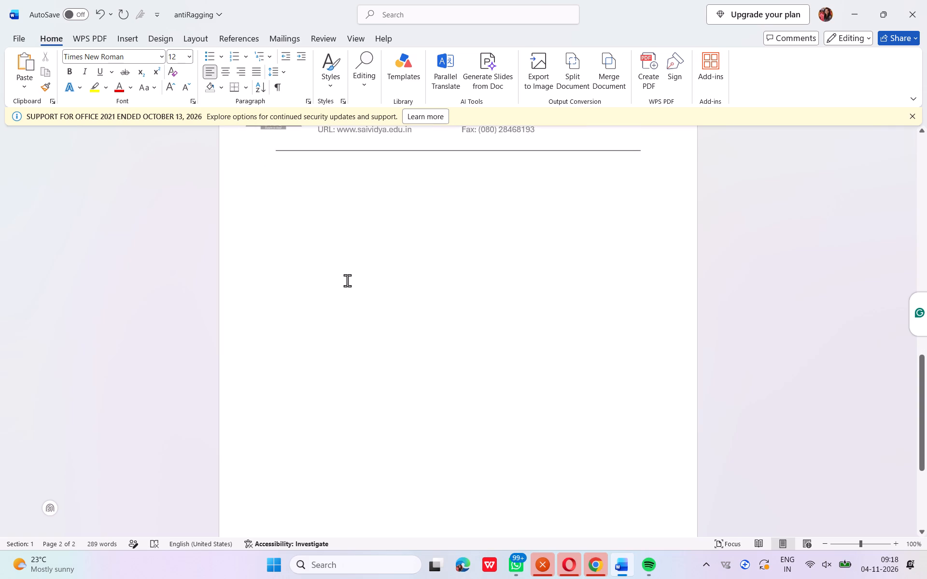
scroll(347, 280, up, 4)
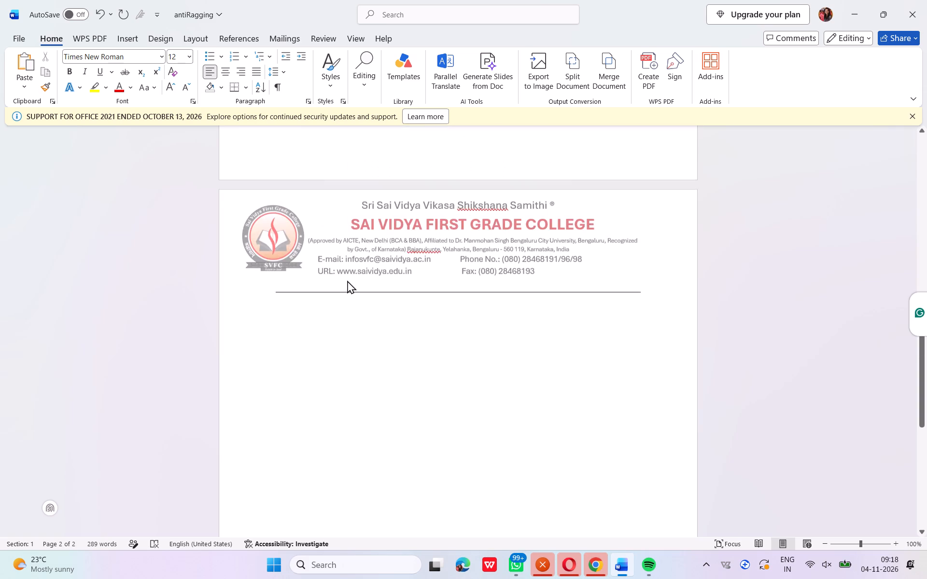
scroll(347, 280, up, 4)
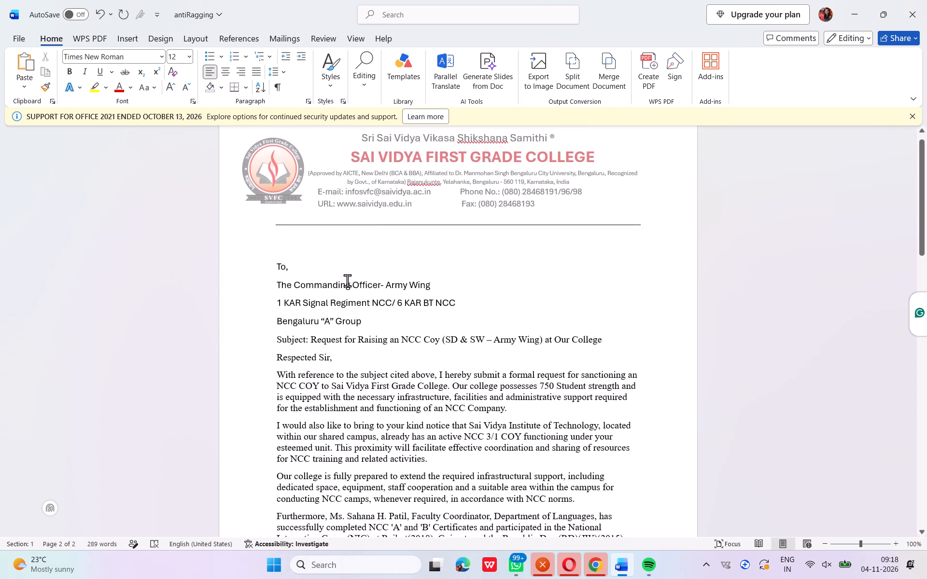
scroll(336, 307, down, 5)
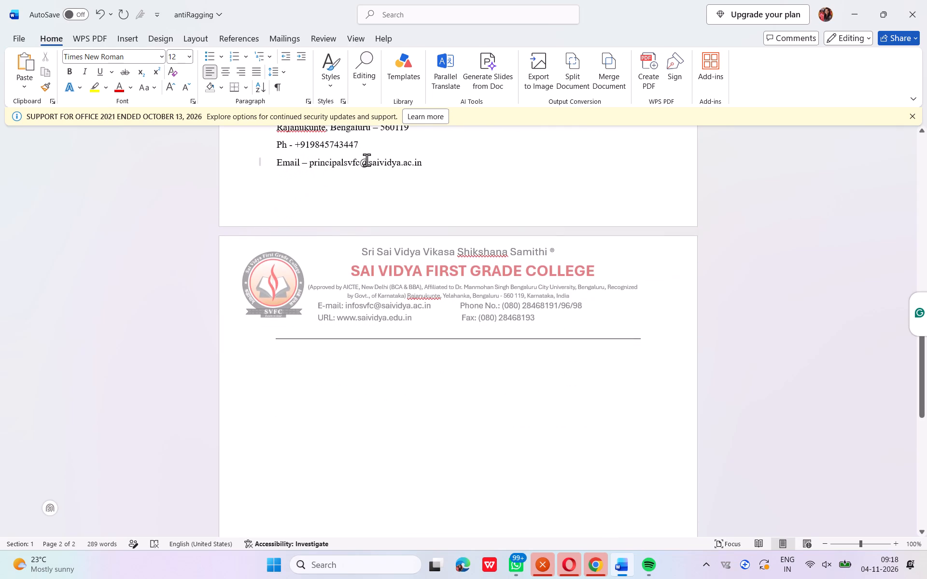
scroll(338, 393, down, 2)
click(338, 393)
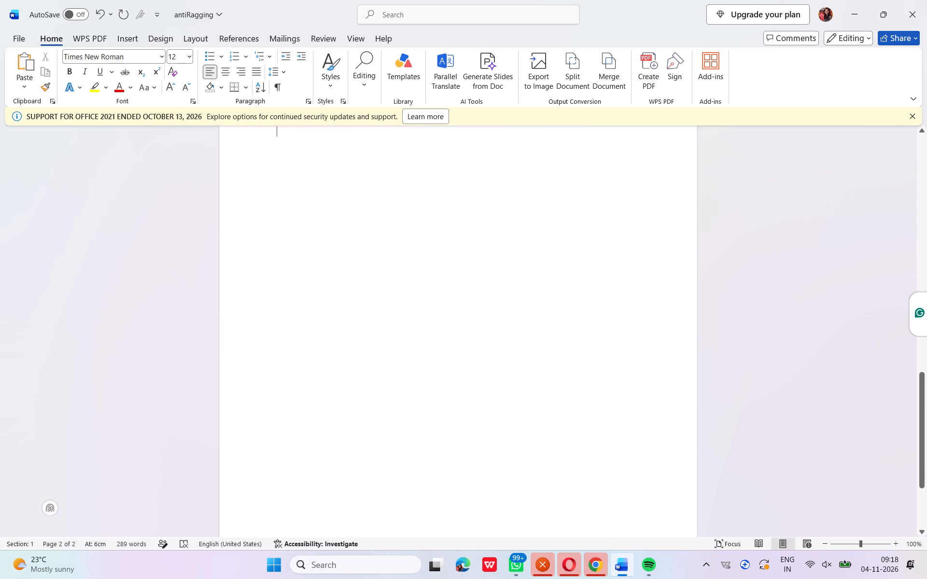
key(Delete)
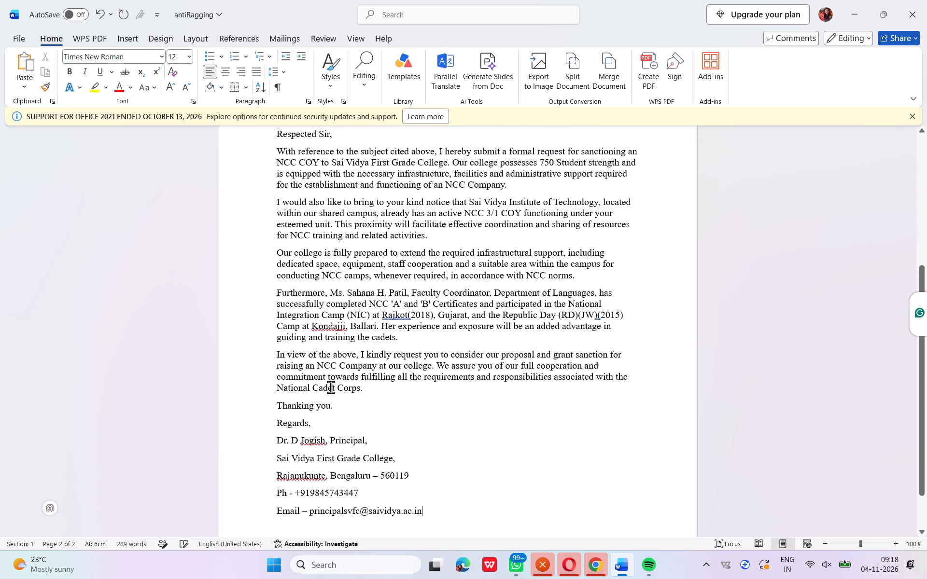
Make the whole subject line, "Subject: Request for Raising an NCC Coy (SD & SW – Army Wing) at Our College", bold.
scroll(331, 387, down, 2)
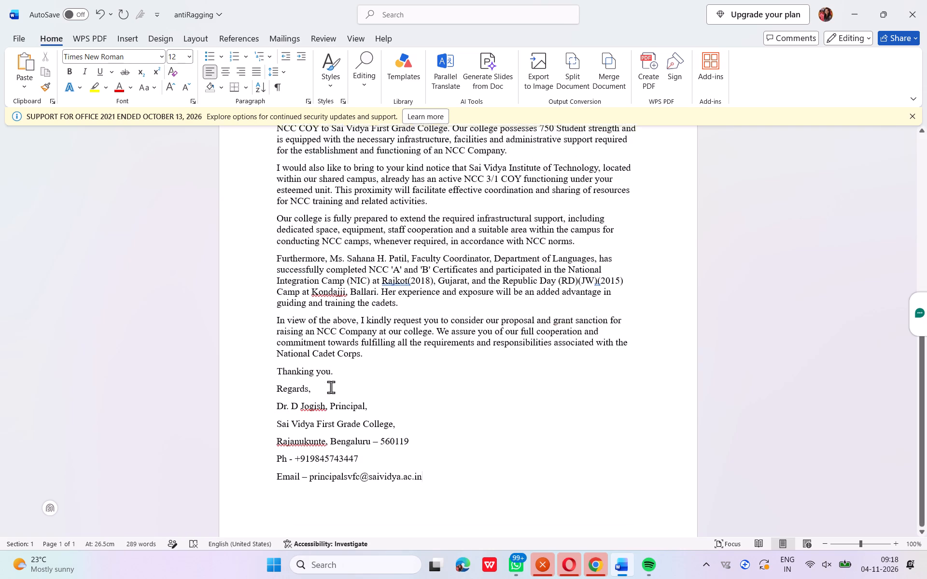
scroll(331, 387, down, 5)
scroll(331, 387, up, 2)
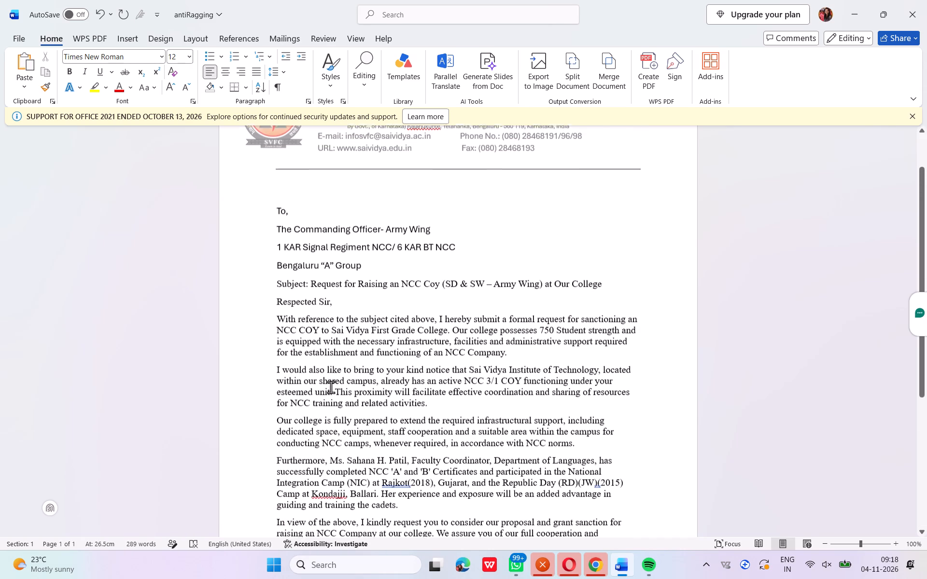
scroll(331, 387, up, 1)
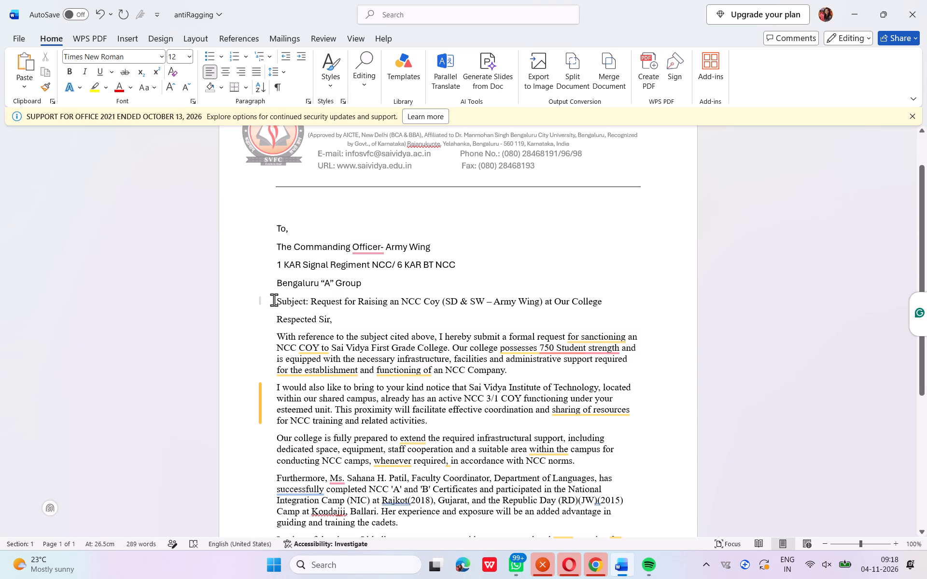
drag(274, 300, 619, 297)
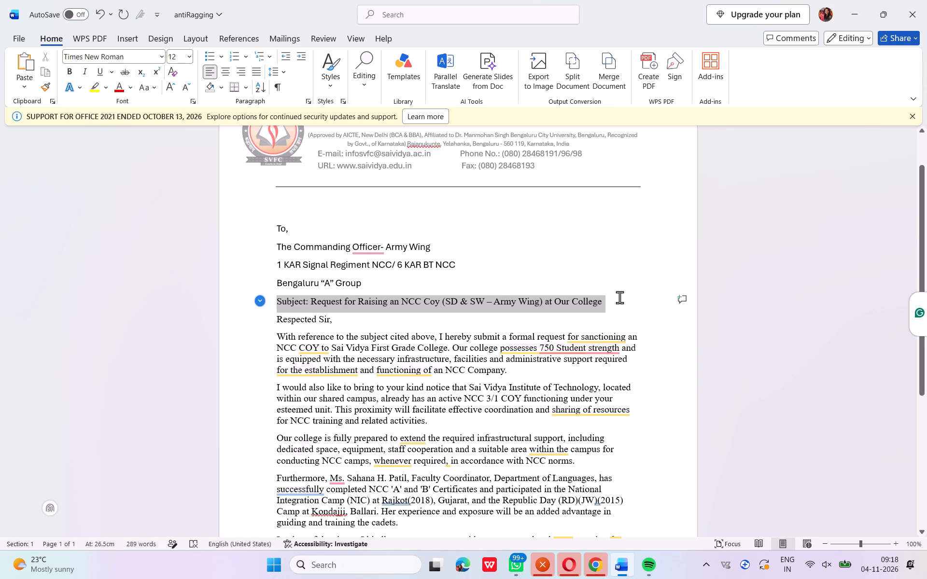
drag(619, 297, 615, 310)
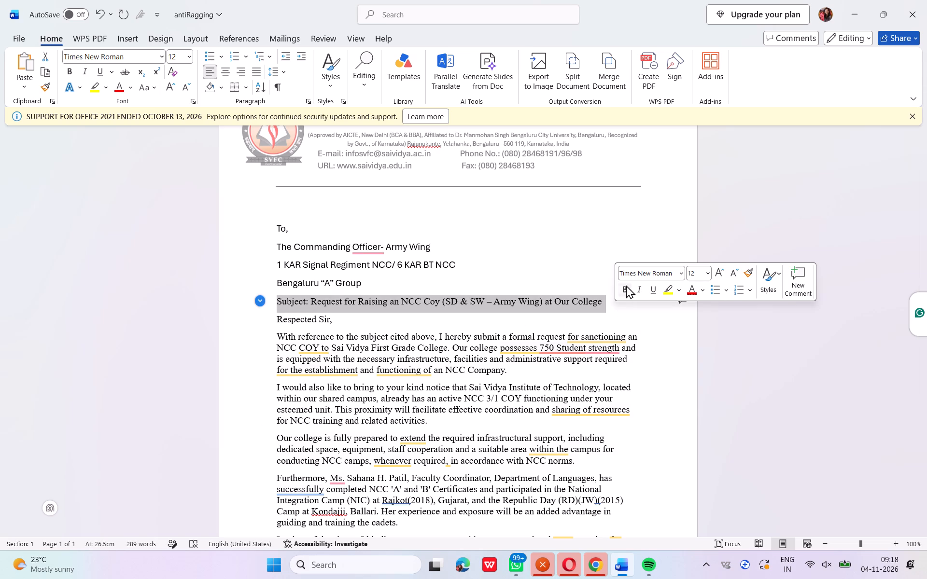
click(624, 289)
Make the signature block bold, from "Regards," down to the email line.
scroll(472, 415, down, 3)
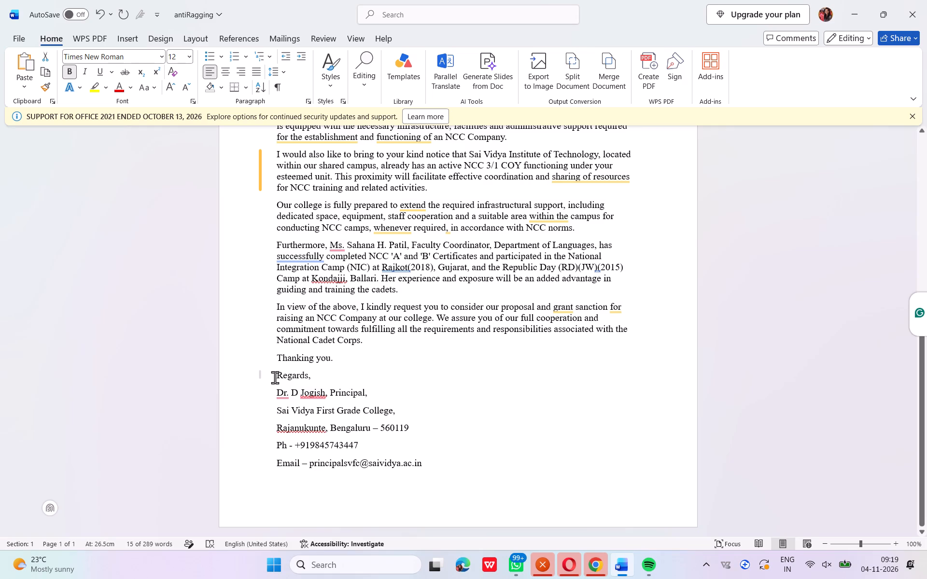
drag(275, 377, 431, 469)
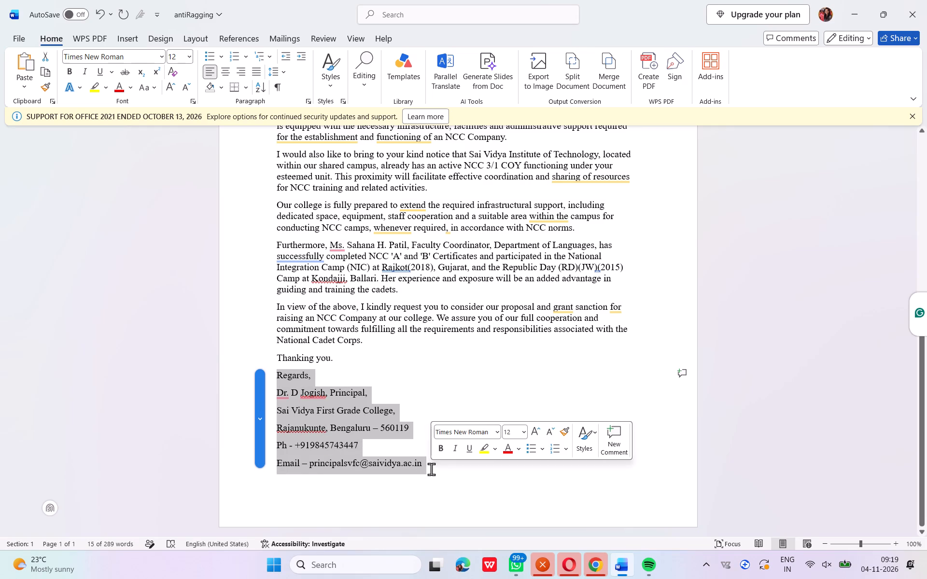
click(442, 450)
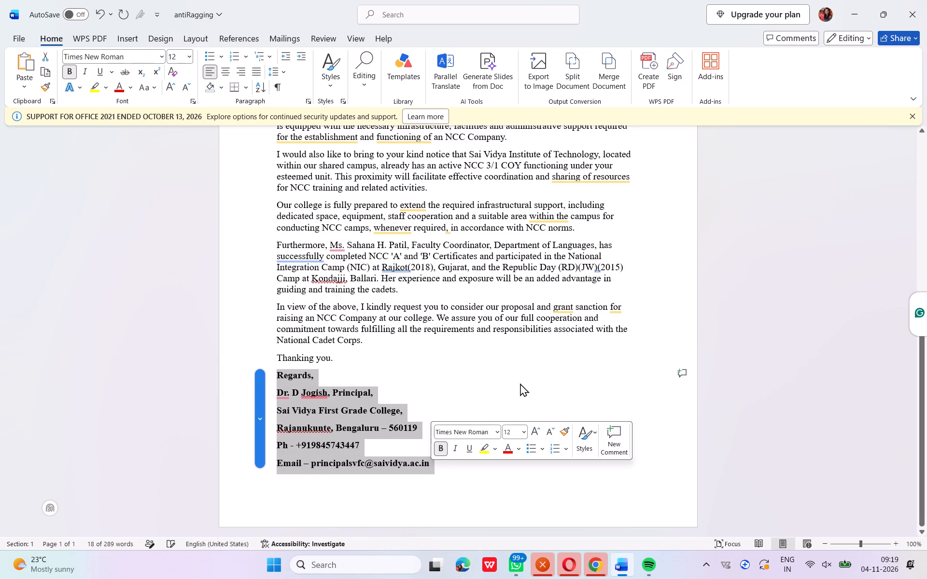
click(526, 372)
Insert an empty line above "To," at the start of the letter and check the page layout.
scroll(526, 372, up, 2)
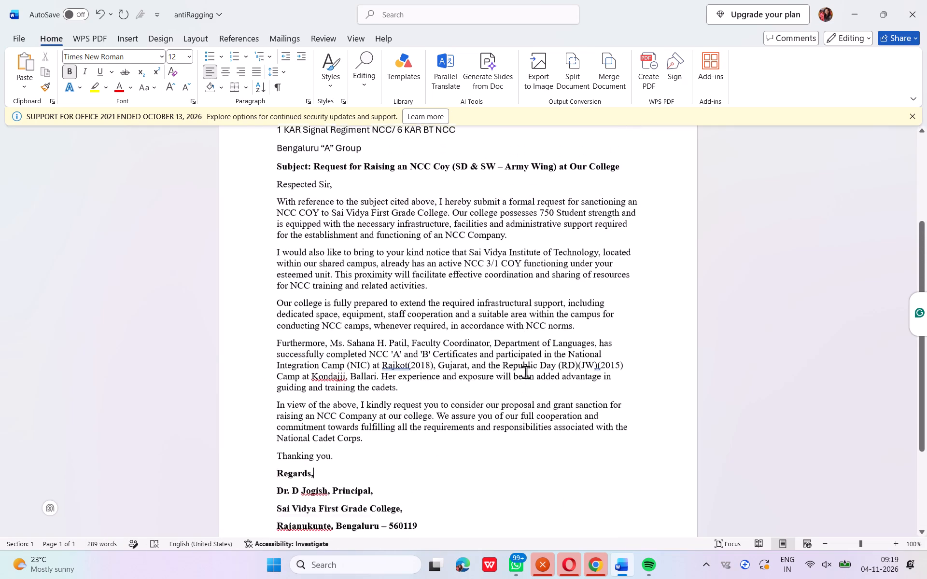
scroll(526, 372, up, 1)
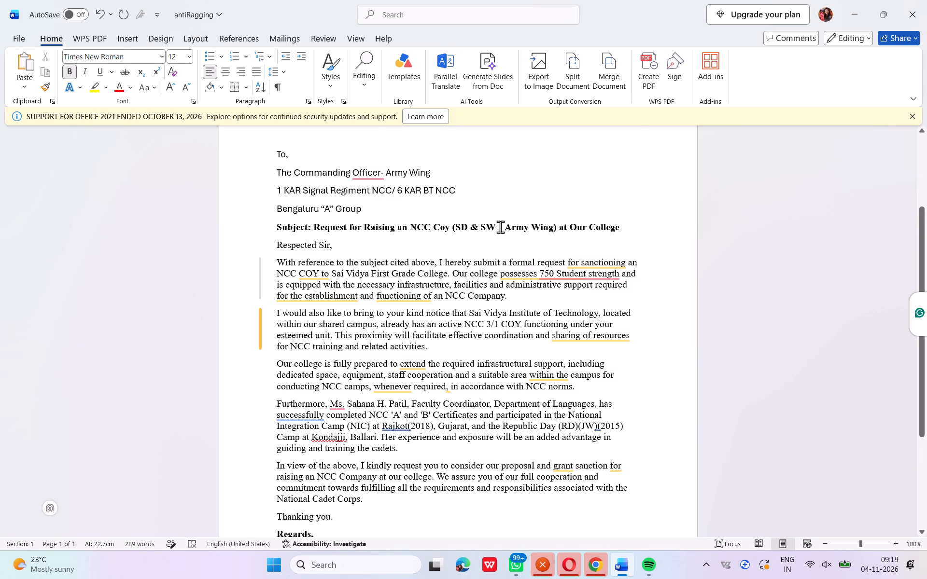
scroll(501, 235, up, 1)
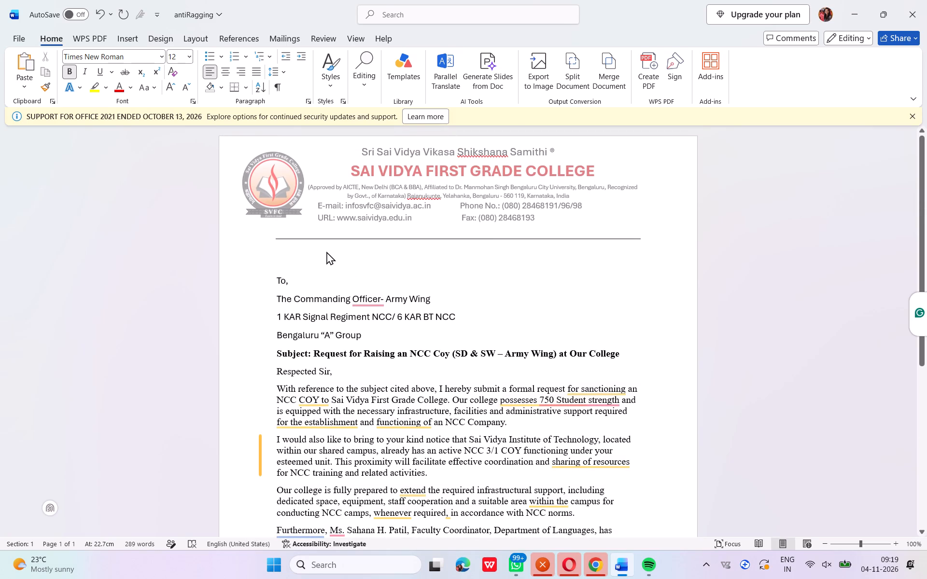
click(325, 249)
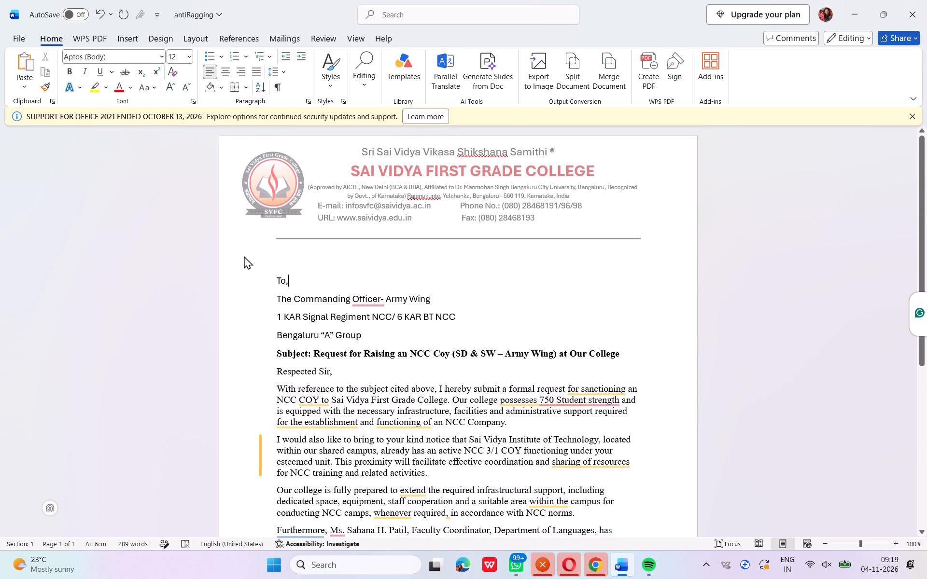
click(244, 256)
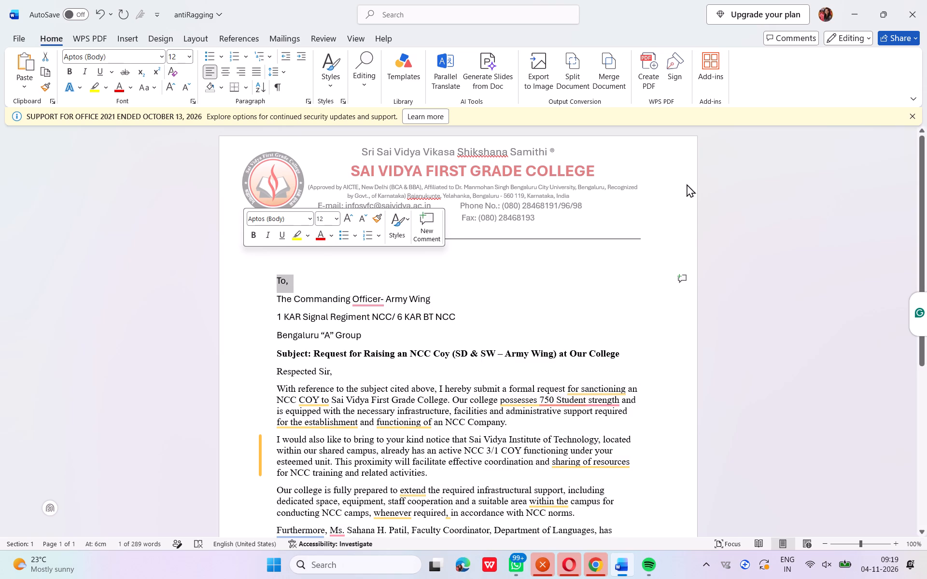
click(275, 280)
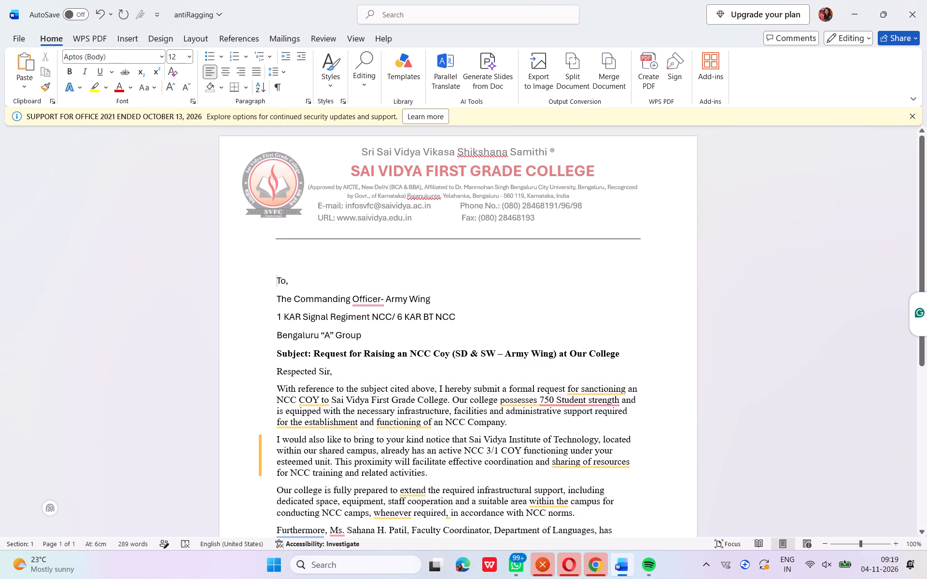
key(Return)
scroll(275, 280, down, 4)
scroll(275, 280, up, 1)
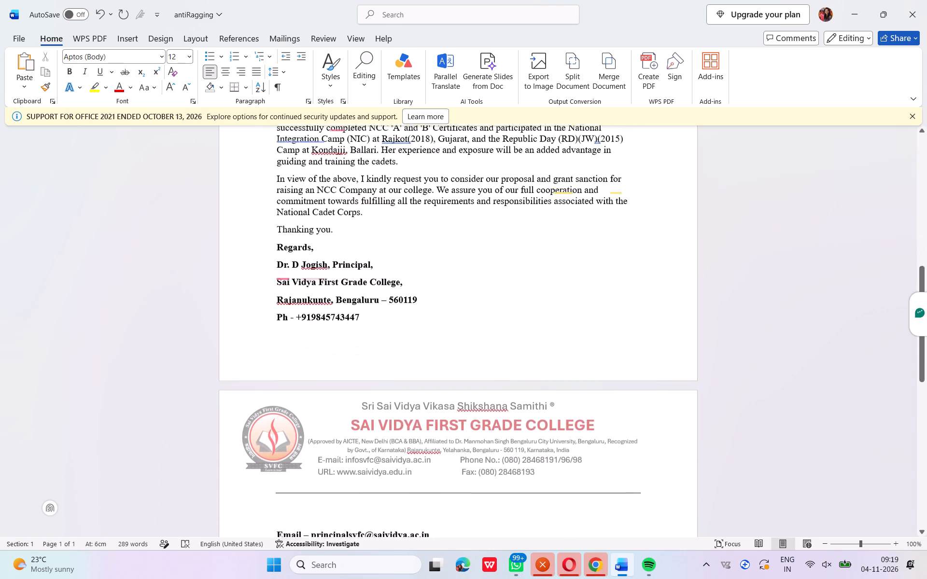
scroll(275, 280, up, 1)
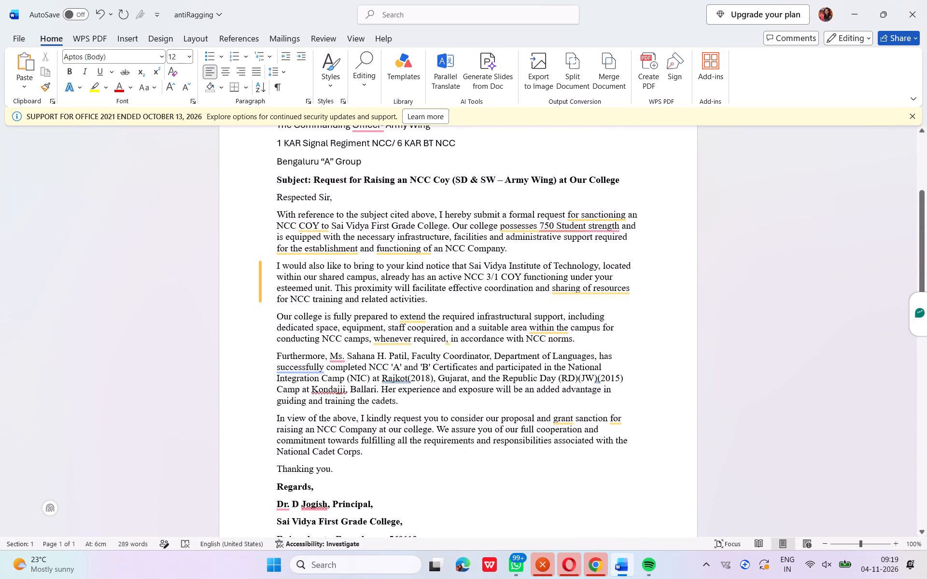
scroll(279, 353, up, 1)
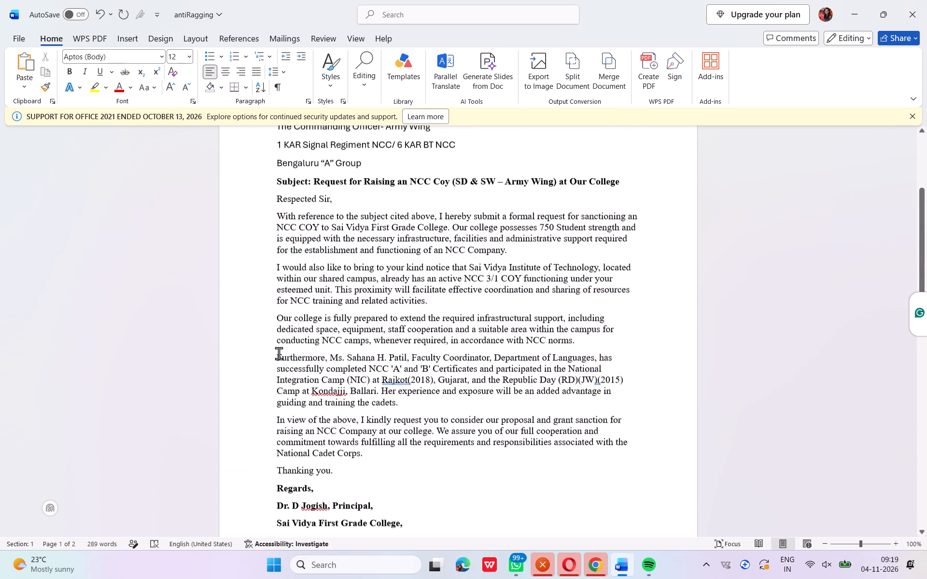
scroll(279, 353, up, 1)
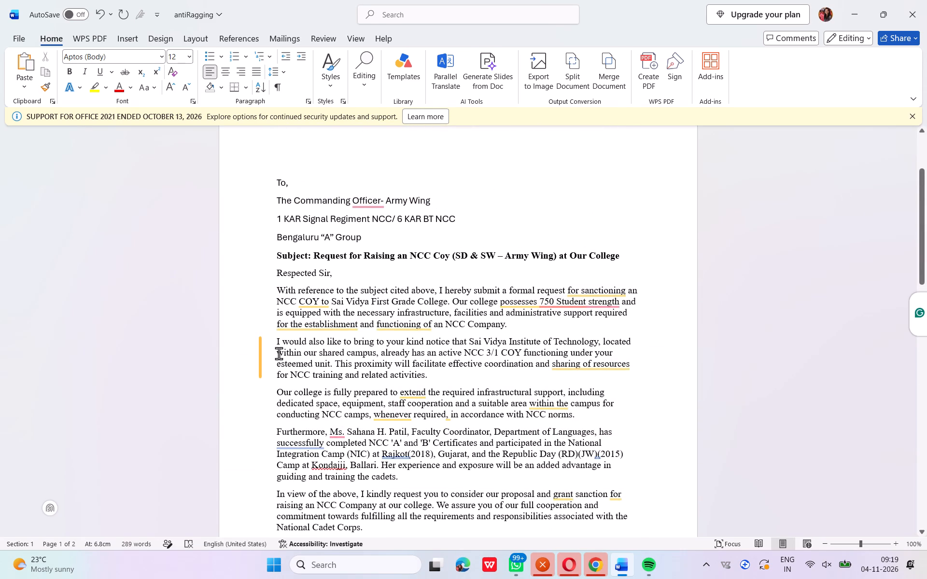
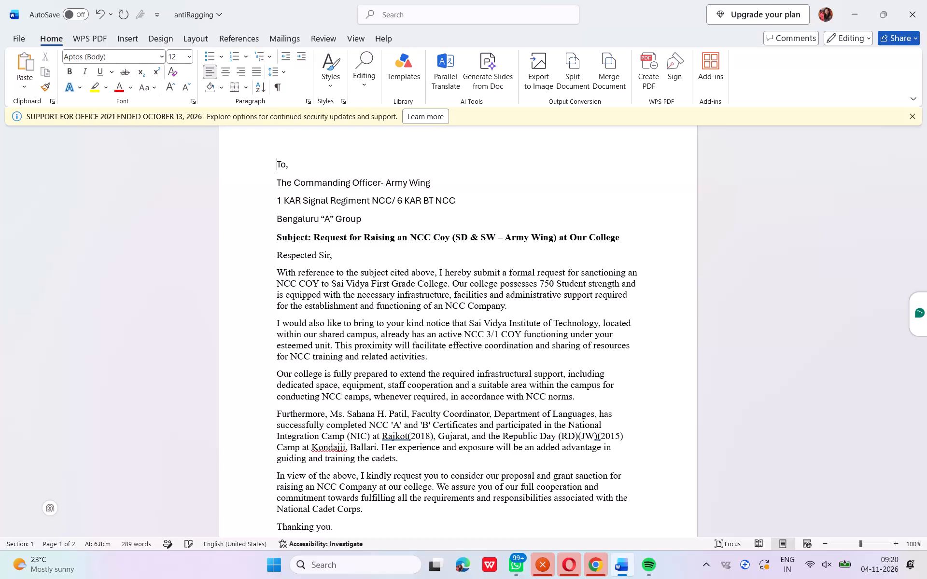
Remove the empty line above "To," to bring the letter back to one page, and check the layout down to the signature block.
key(BackSpace)
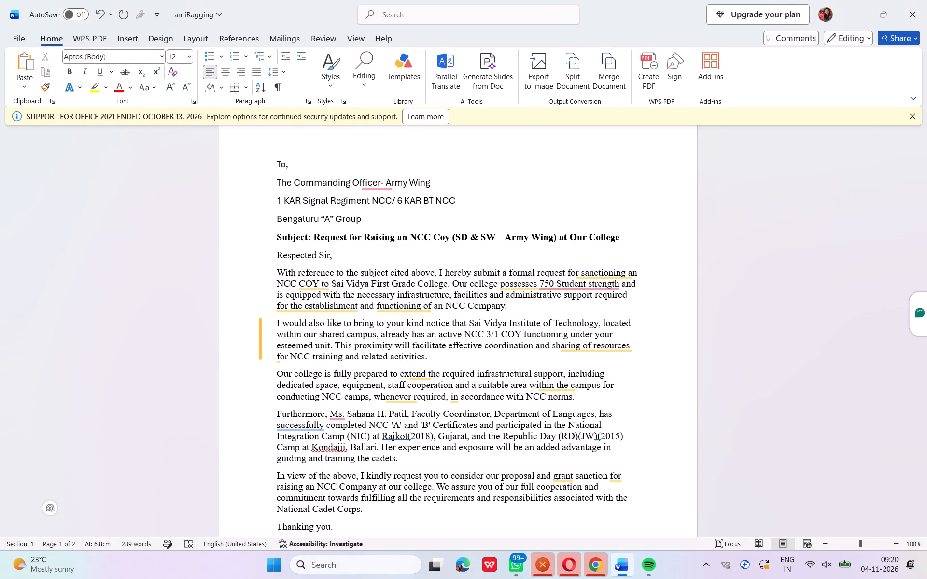
scroll(282, 334, right, 1)
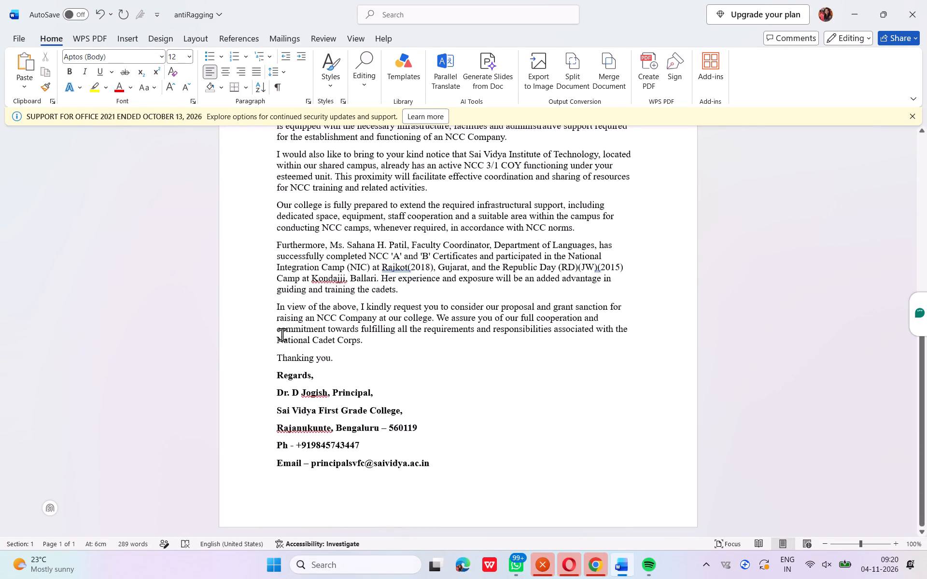
scroll(282, 334, right, 1)
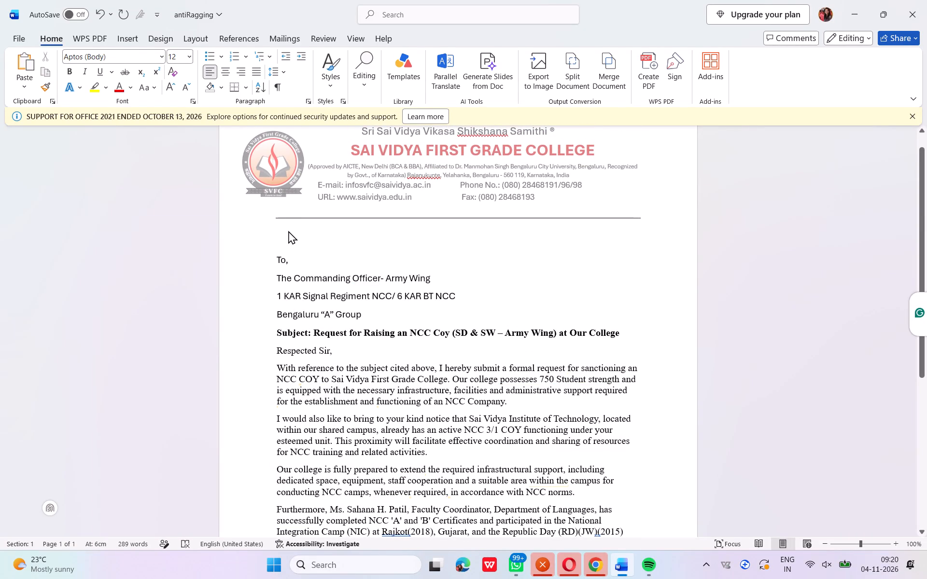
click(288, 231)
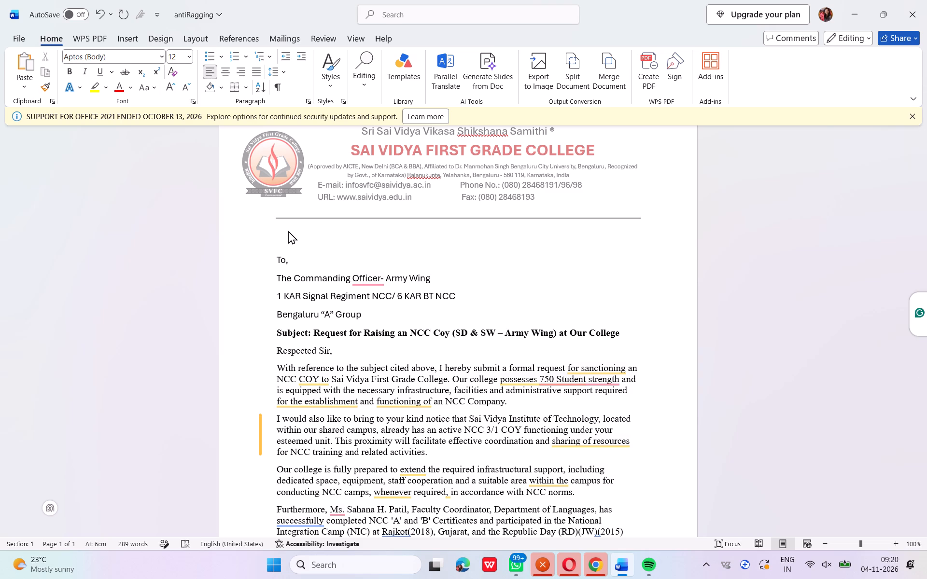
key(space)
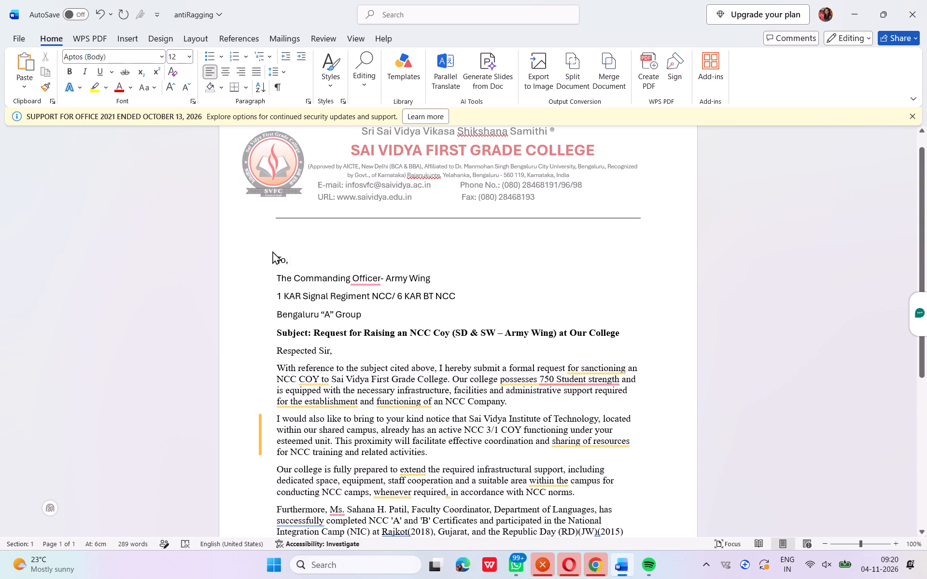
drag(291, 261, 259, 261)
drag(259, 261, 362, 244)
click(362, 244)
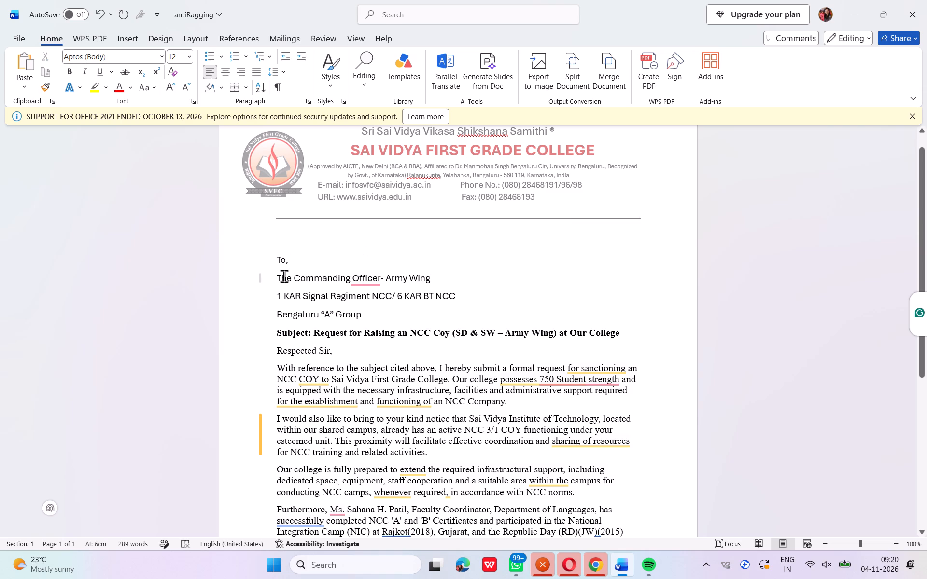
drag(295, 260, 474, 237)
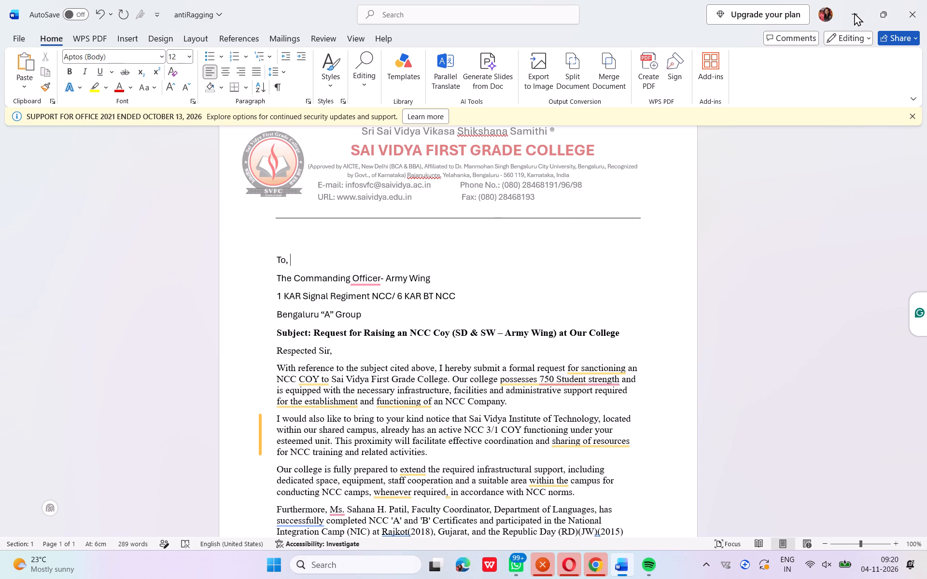
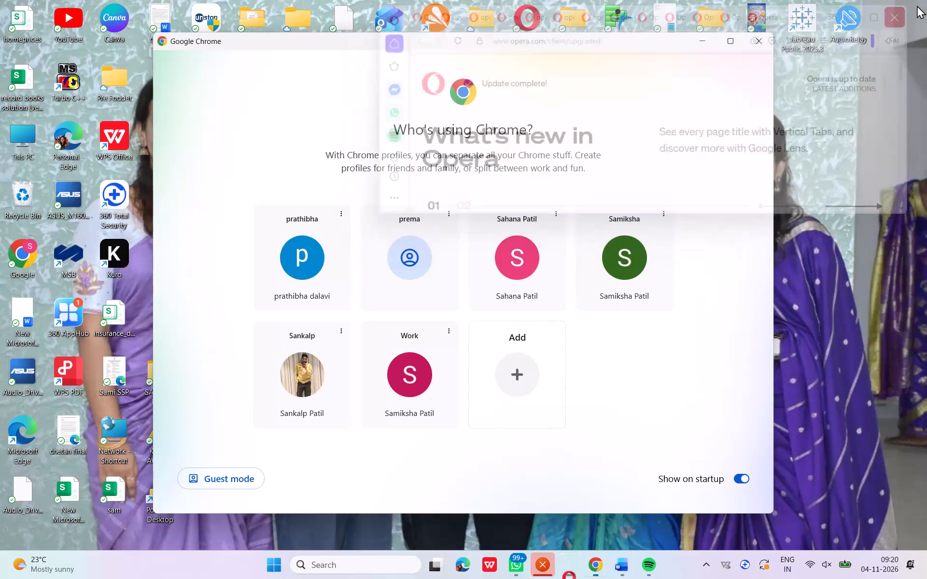
Close the Chrome profile chooser and dismiss the Evernote configuration file error to clear the desktop.
click(760, 39)
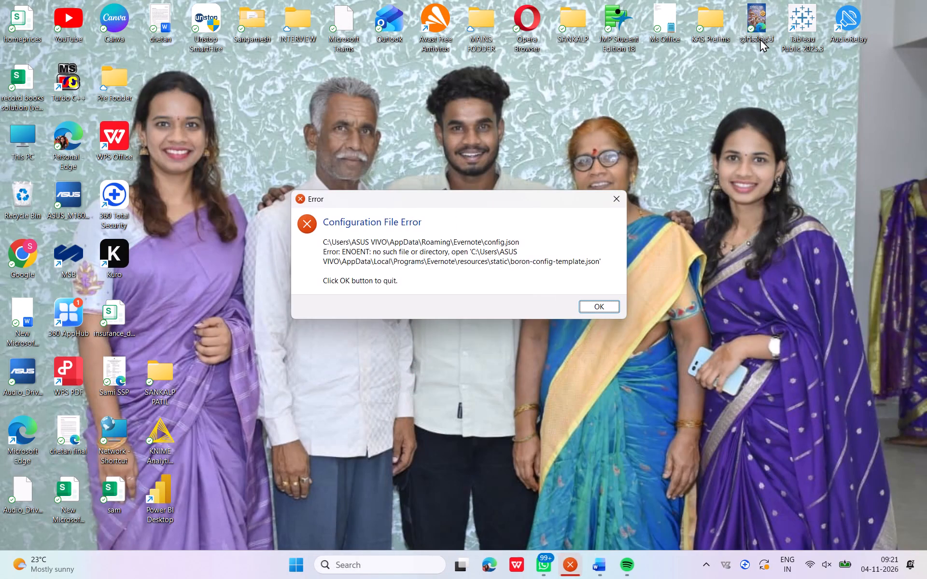
key(alt+F4)
Bring up the Shut Down Windows dialog from the desktop and choose Sleep as what the computer should do.
key(alt+F4)
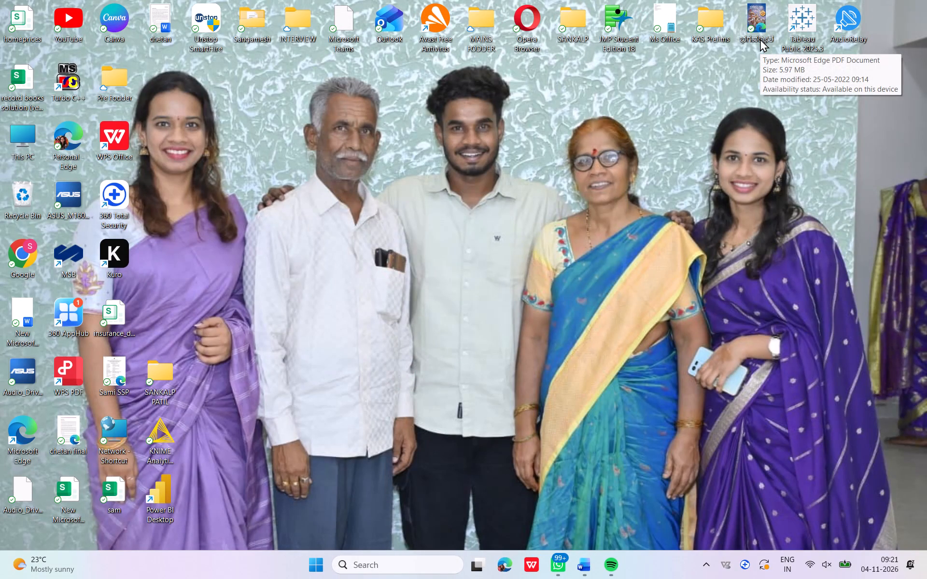
key(Down)
key(Down)
key(Down)
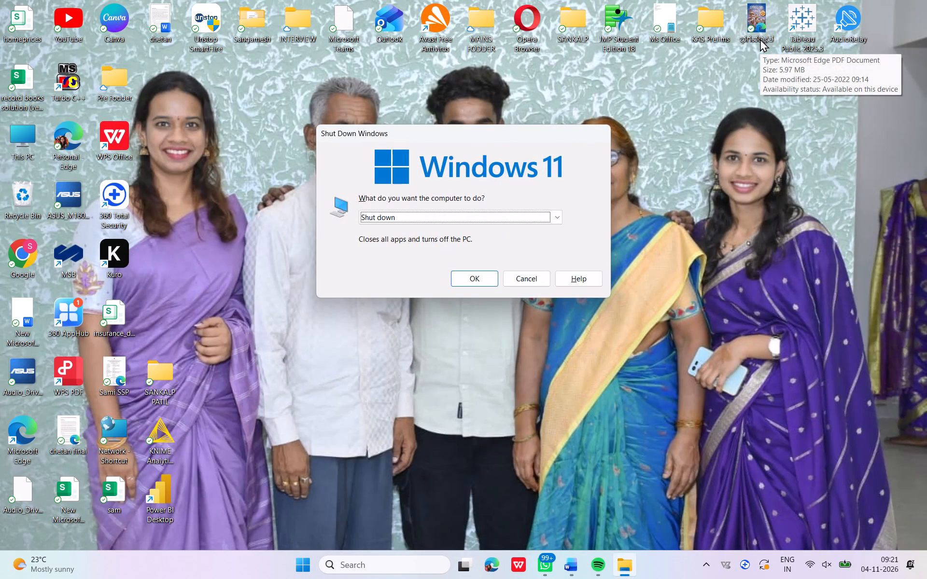
key(Up)
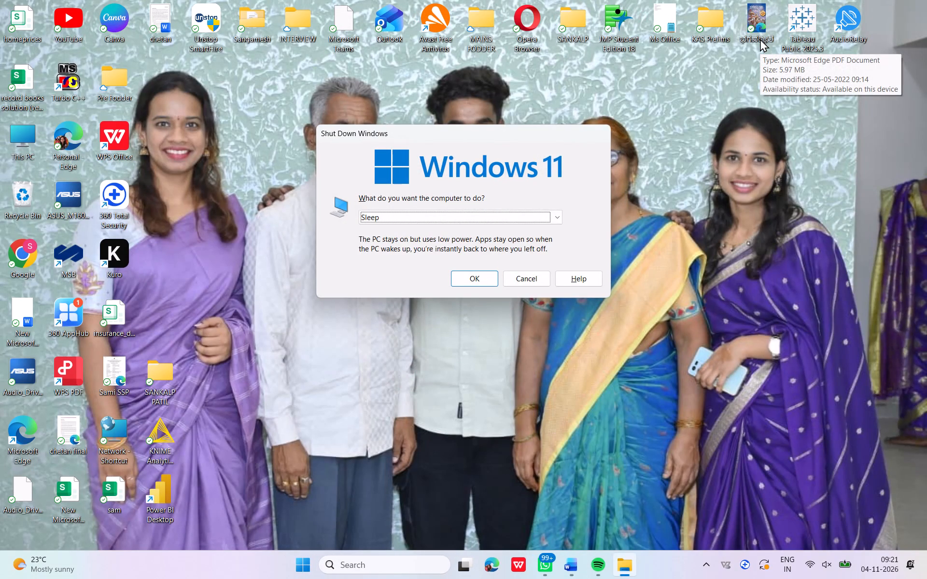
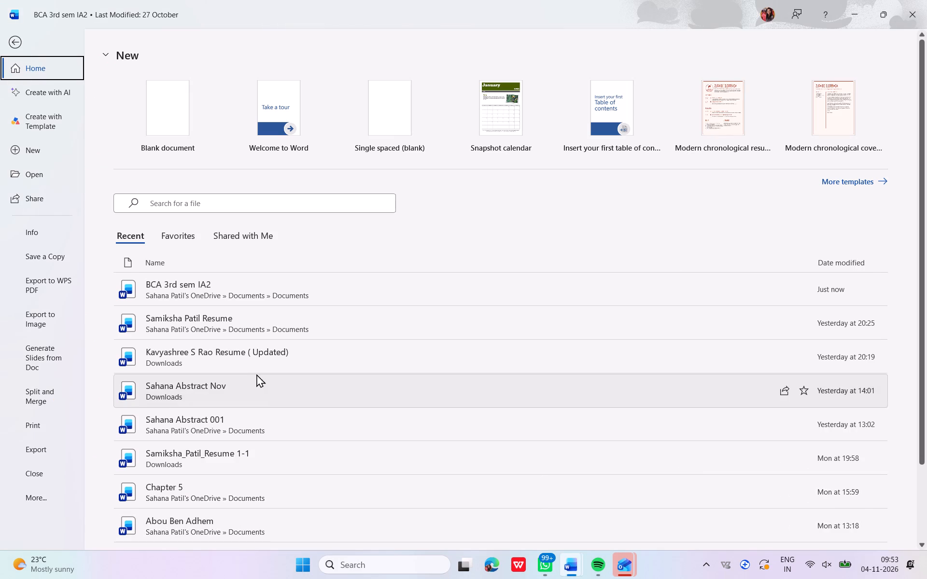
Open the recent document "BCA 3rd sem IA2 2026" from the Downloads folder.
scroll(283, 420, down, 1)
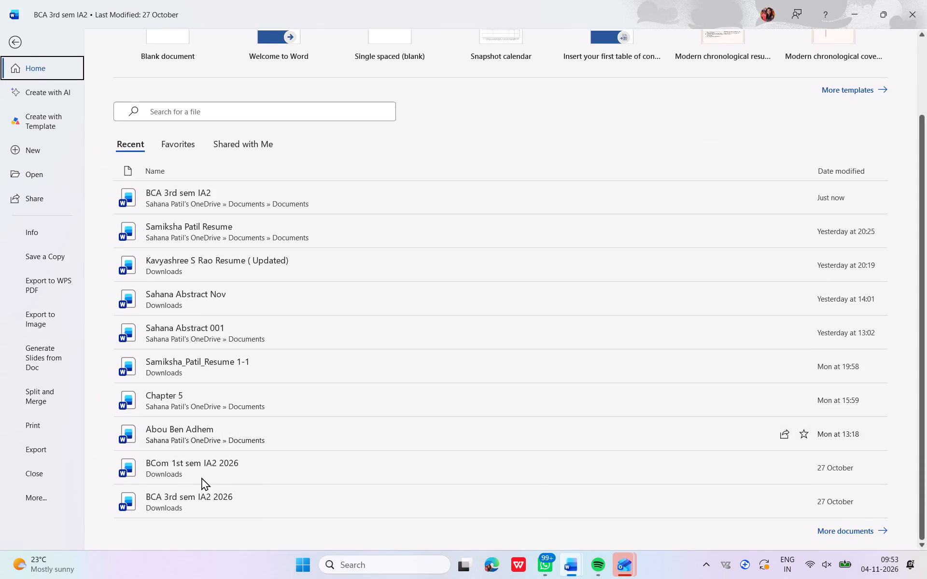
click(210, 499)
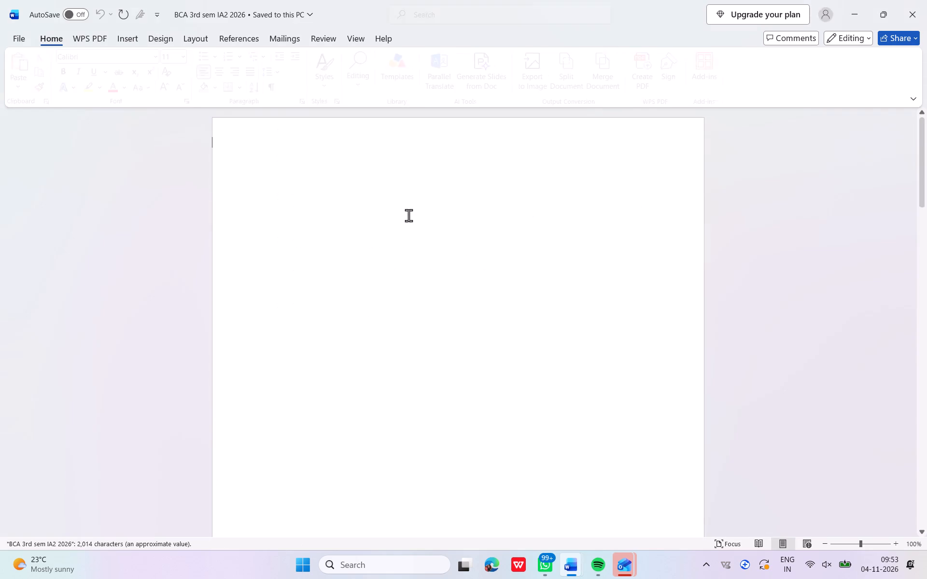
Change the day in the date of the Internal Assessment-2 question paper to 5, giving 5-11-2026.
scroll(408, 215, up, 2)
scroll(408, 215, down, 3)
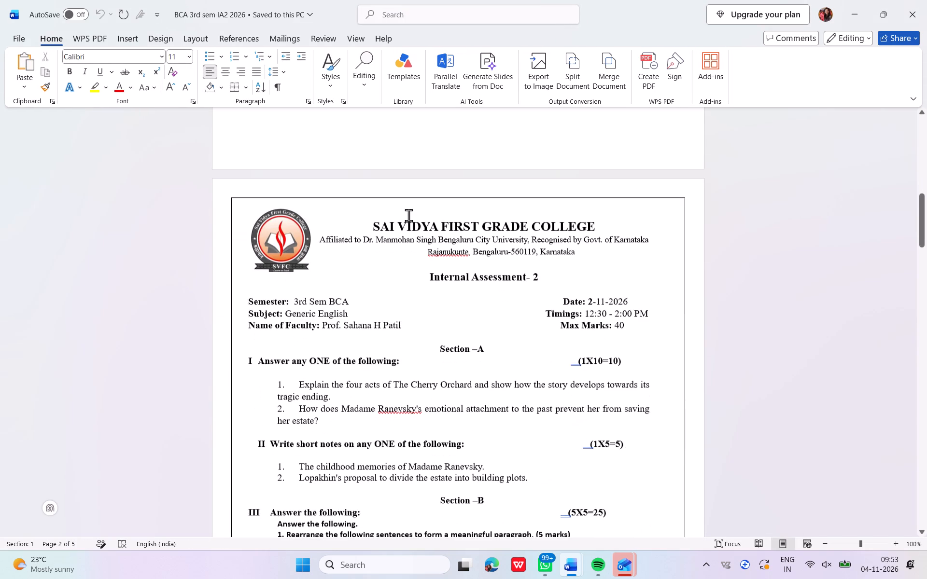
click(592, 285)
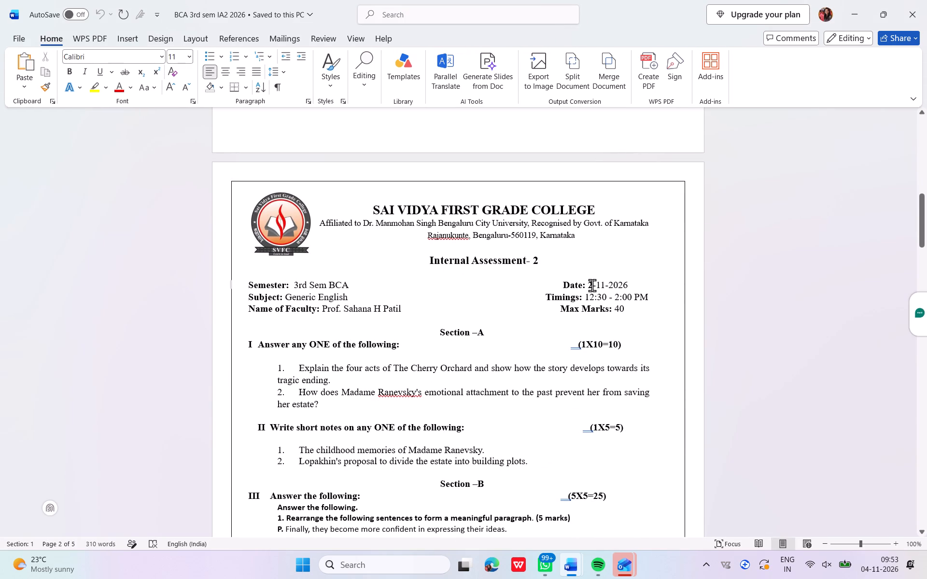
key(BackSpace)
key(5)
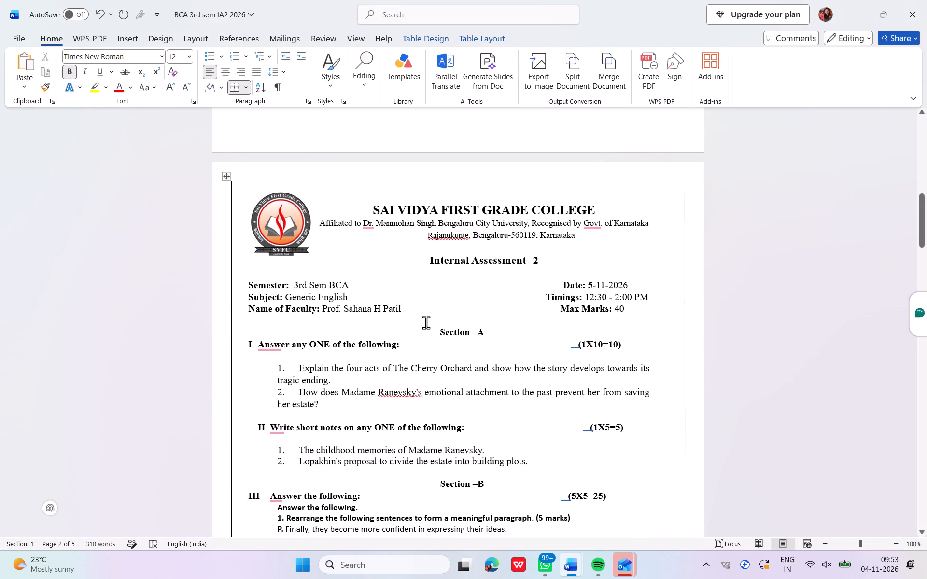
Delete the blank page that precedes the Internal Assessment-2 question paper.
click(431, 134)
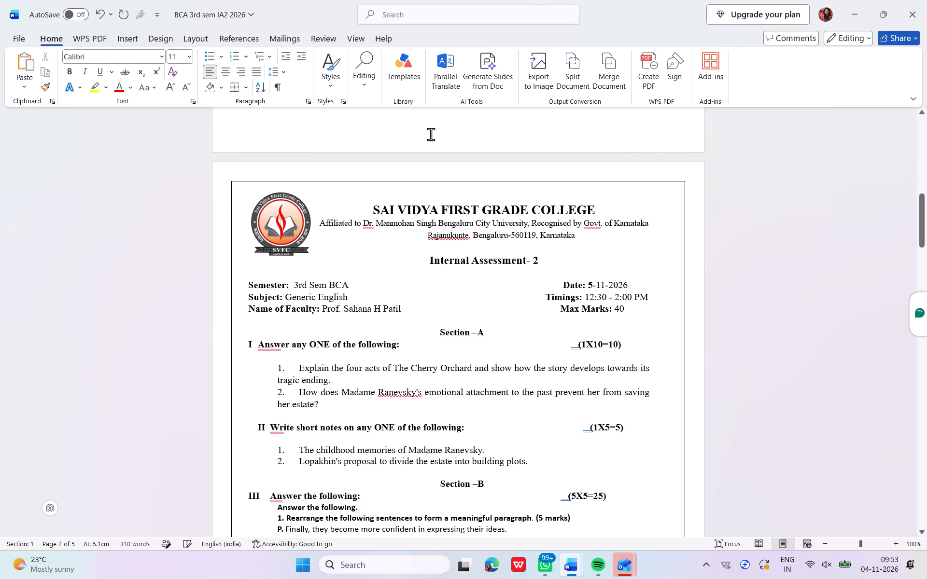
key(Delete)
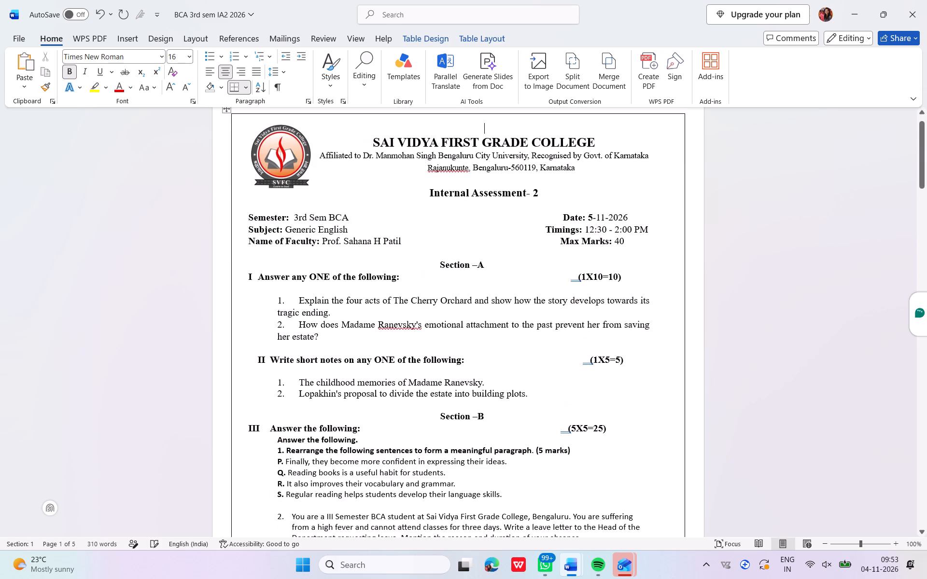
Delete surplus empty lines in the blank bordered page after the question paper to reduce the extra pages.
scroll(431, 134, down, 5)
click(399, 189)
key(Delete)
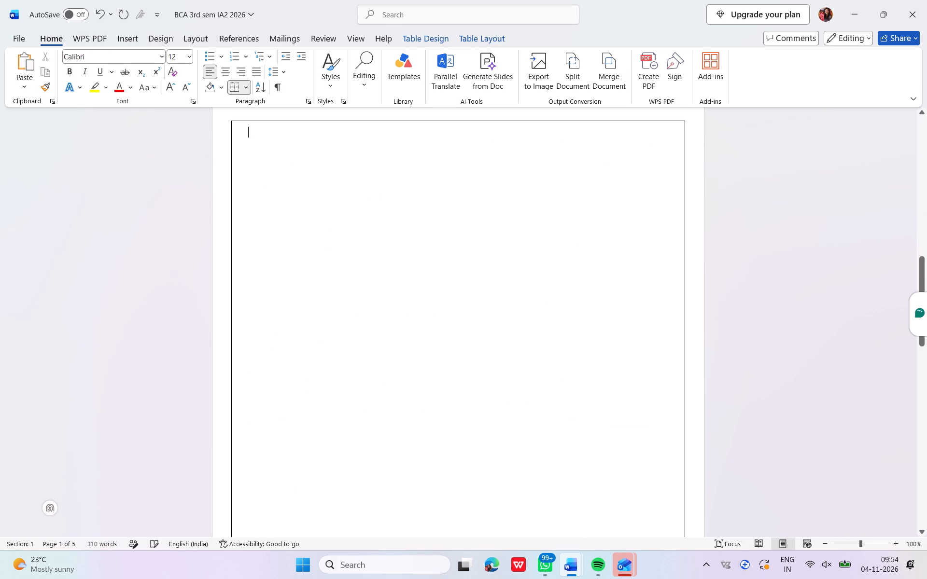
key(Delete)
click(399, 189)
key(Delete)
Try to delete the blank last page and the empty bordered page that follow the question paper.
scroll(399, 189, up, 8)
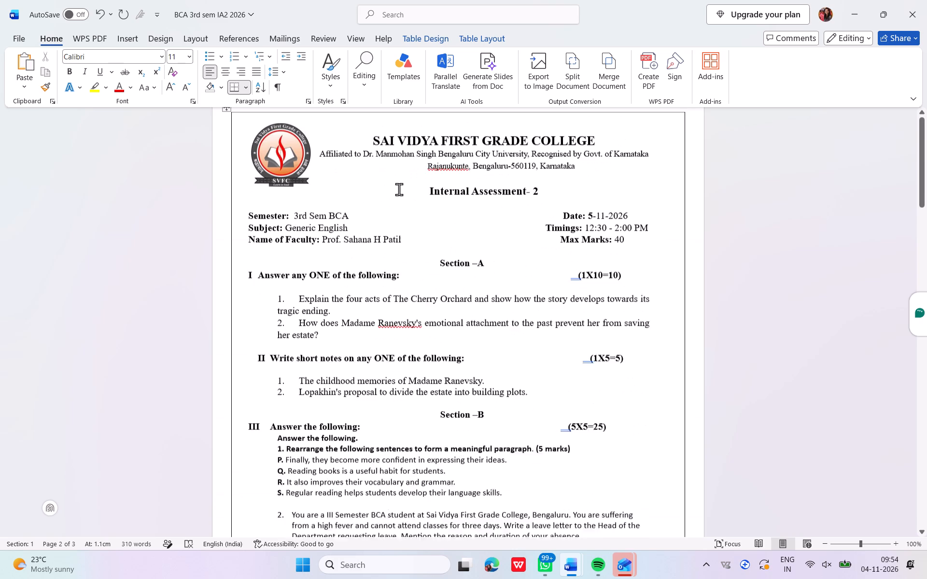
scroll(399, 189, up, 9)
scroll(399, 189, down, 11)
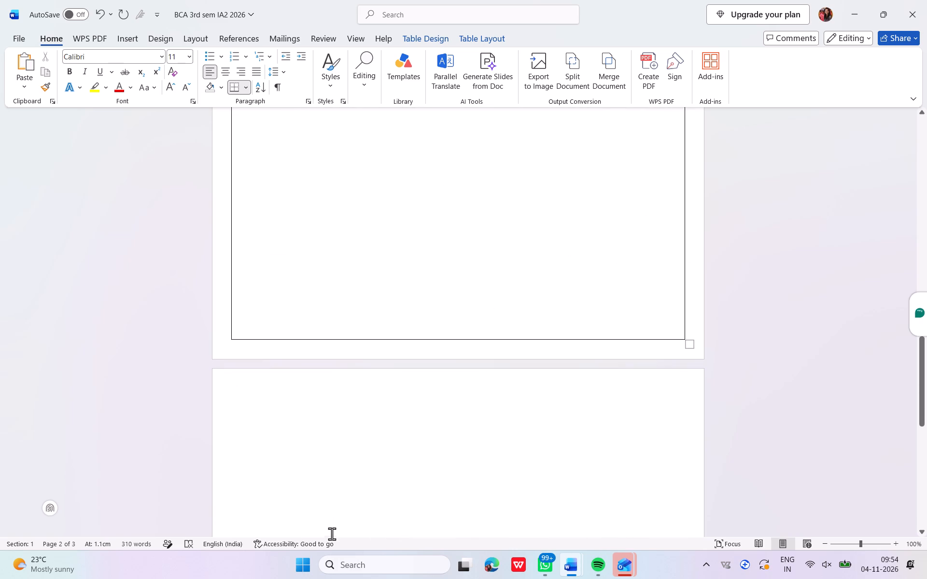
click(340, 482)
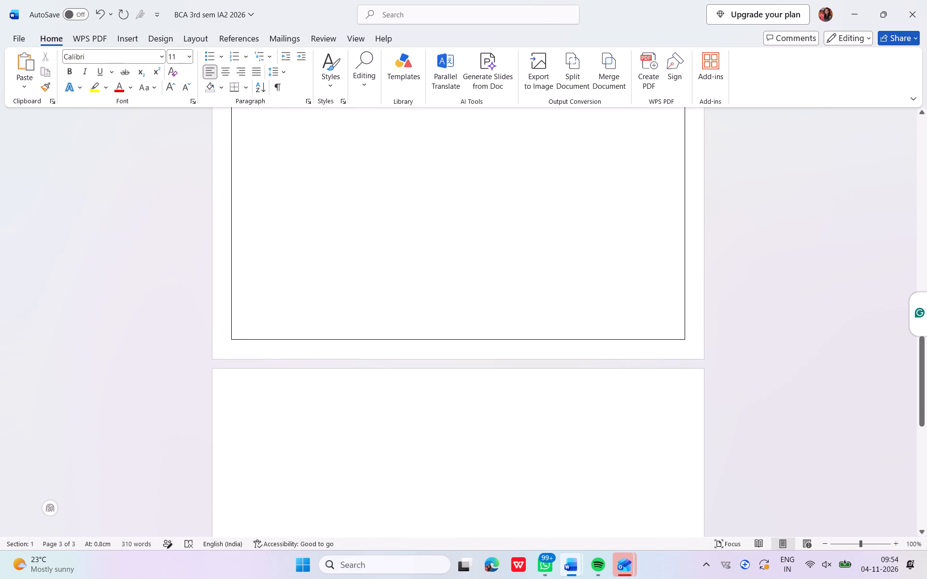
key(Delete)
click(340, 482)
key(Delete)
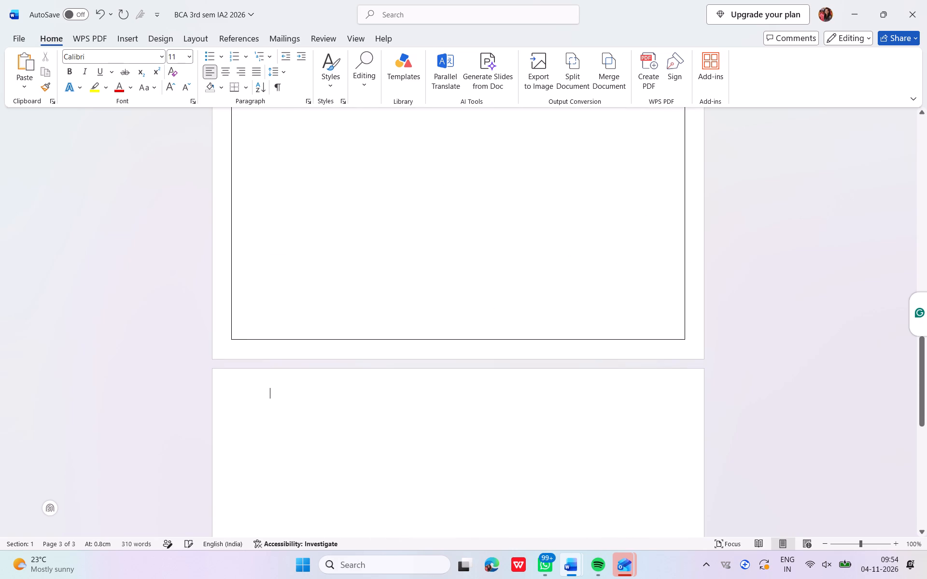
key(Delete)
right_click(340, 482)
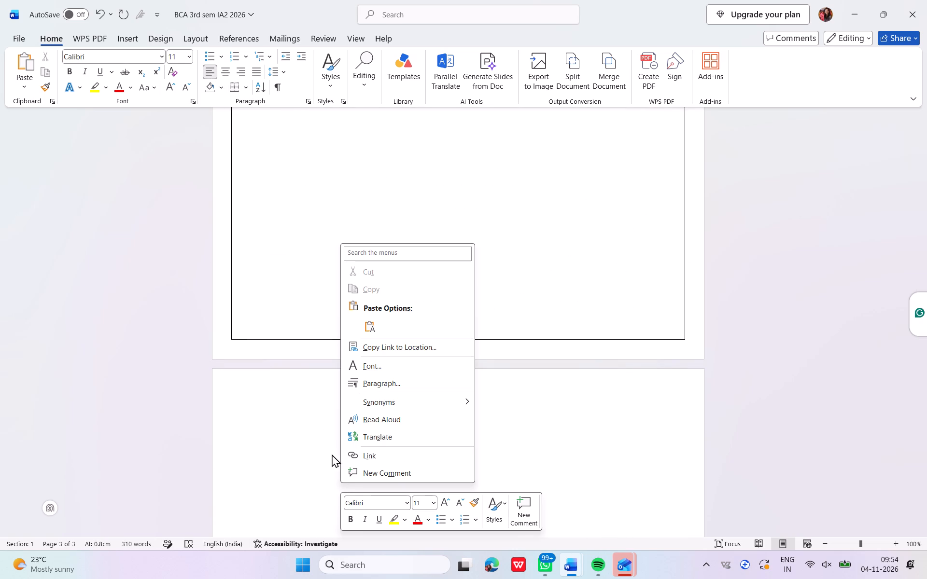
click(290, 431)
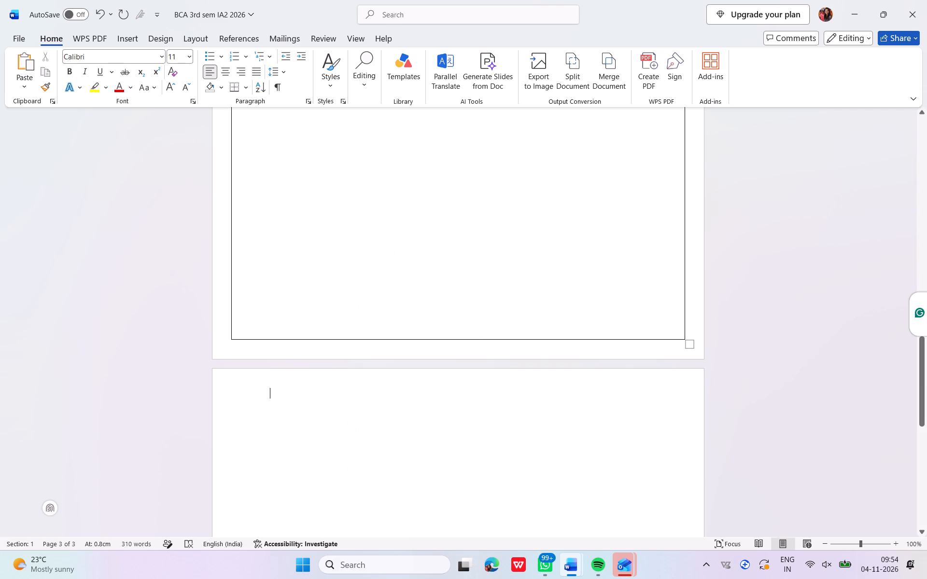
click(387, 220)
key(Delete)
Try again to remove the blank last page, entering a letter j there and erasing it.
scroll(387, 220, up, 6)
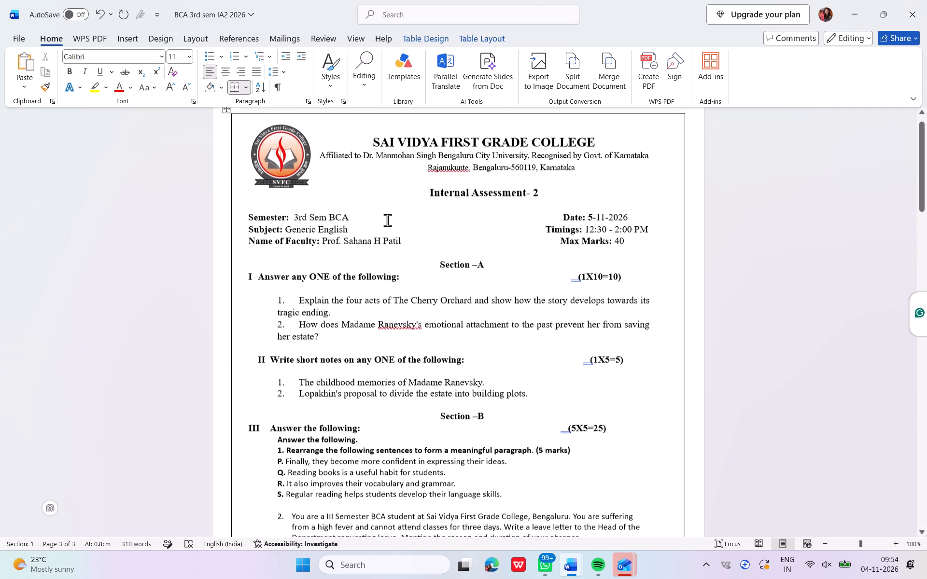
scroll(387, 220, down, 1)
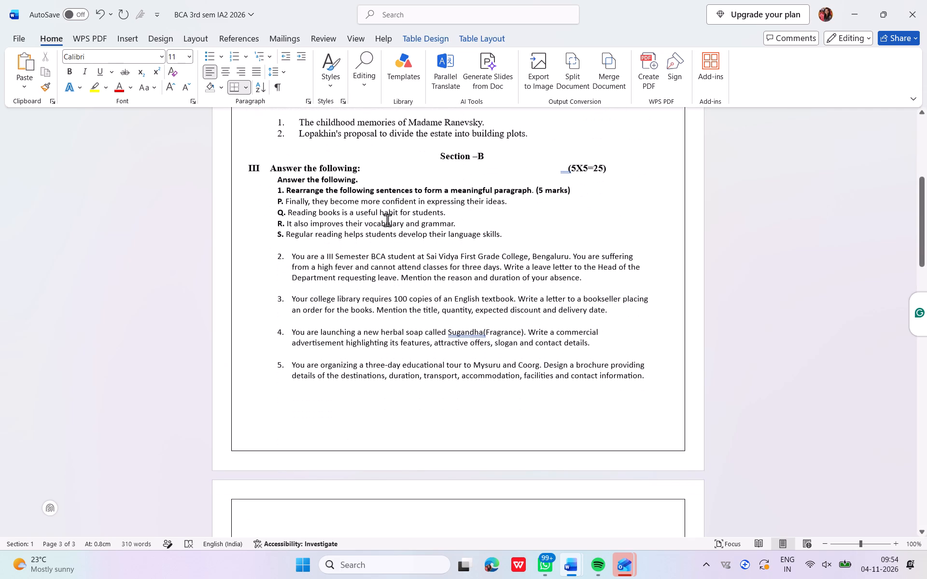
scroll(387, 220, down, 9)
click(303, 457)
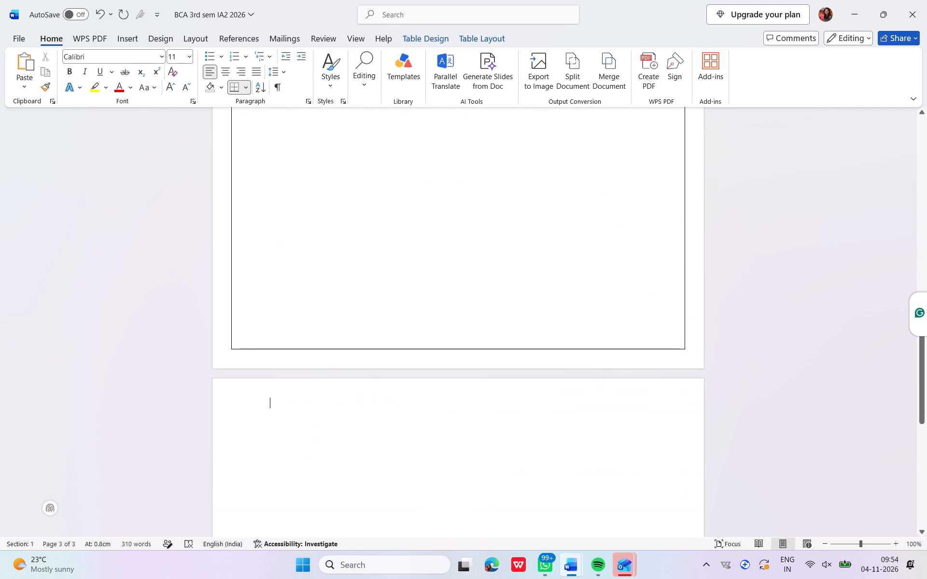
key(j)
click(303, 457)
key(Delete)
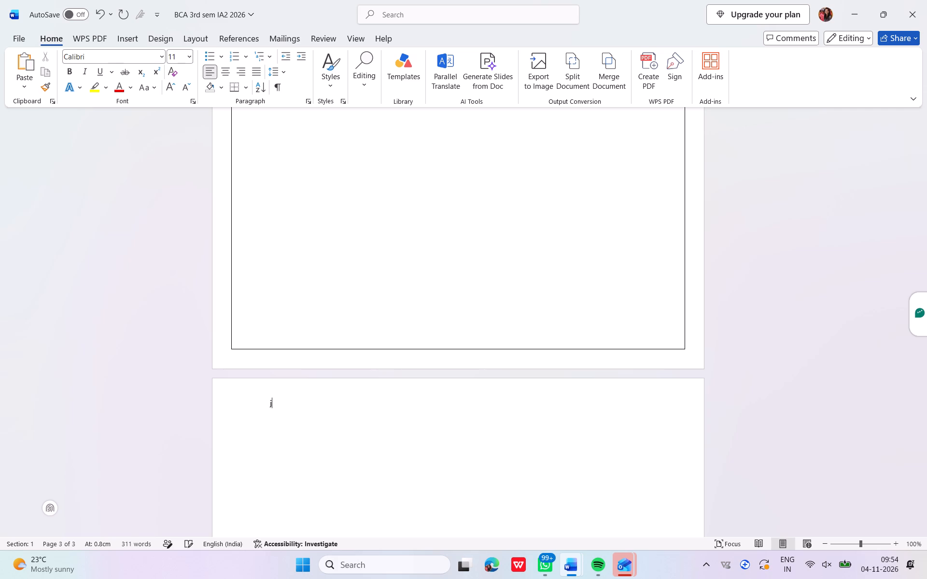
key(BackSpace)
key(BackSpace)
Export the question paper as a PDF named BCA 3rd sem IA2 2026 in the Downloads folder.
scroll(303, 457, up, 10)
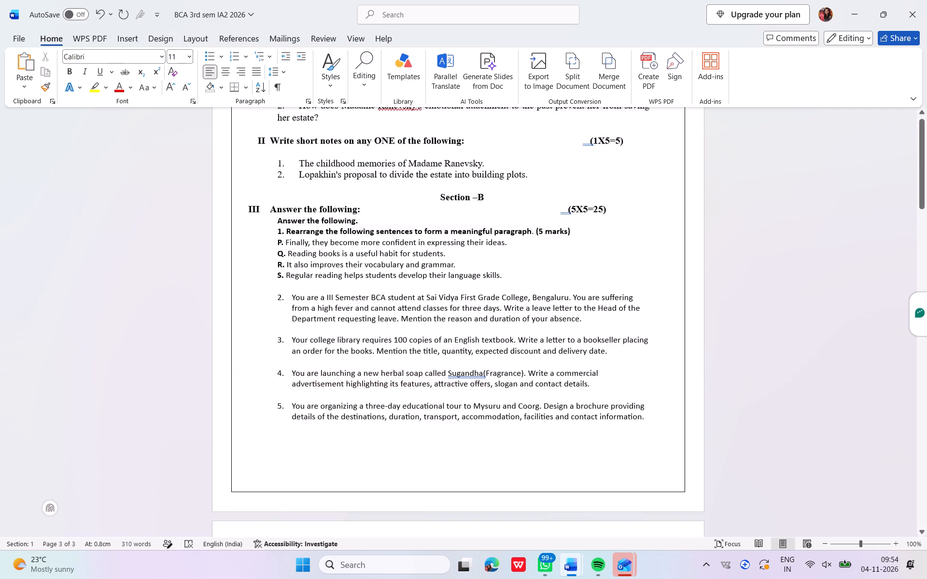
scroll(303, 457, up, 2)
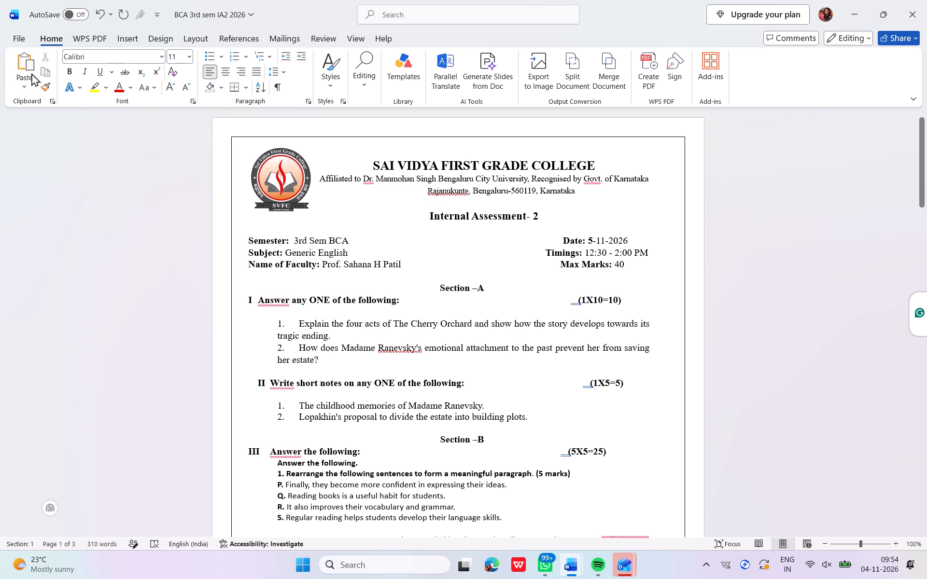
click(18, 36)
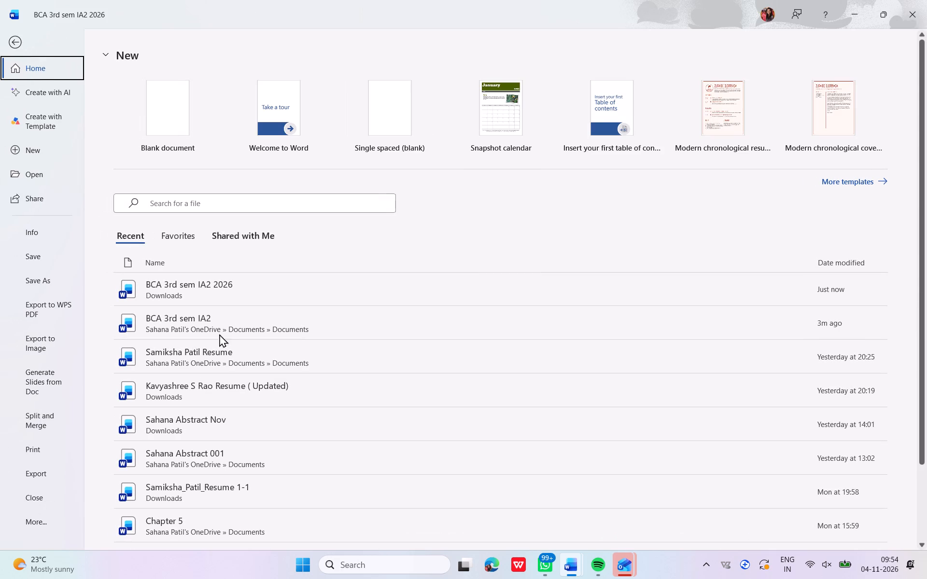
click(48, 473)
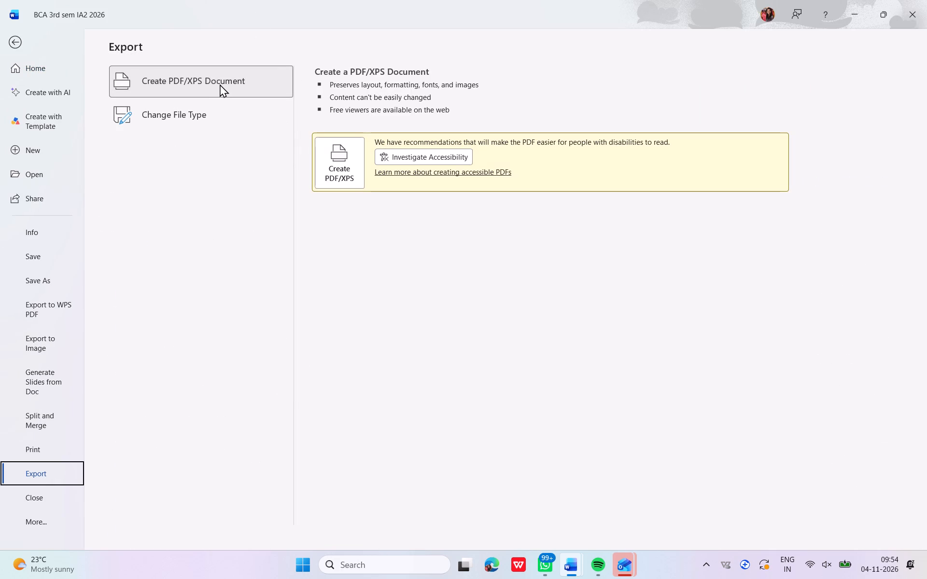
double_click(220, 83)
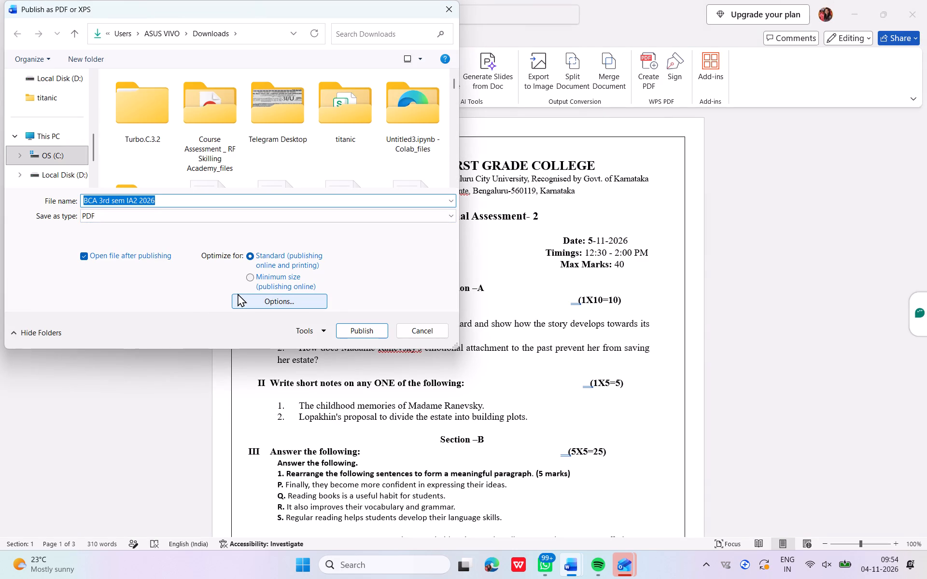
key(Right)
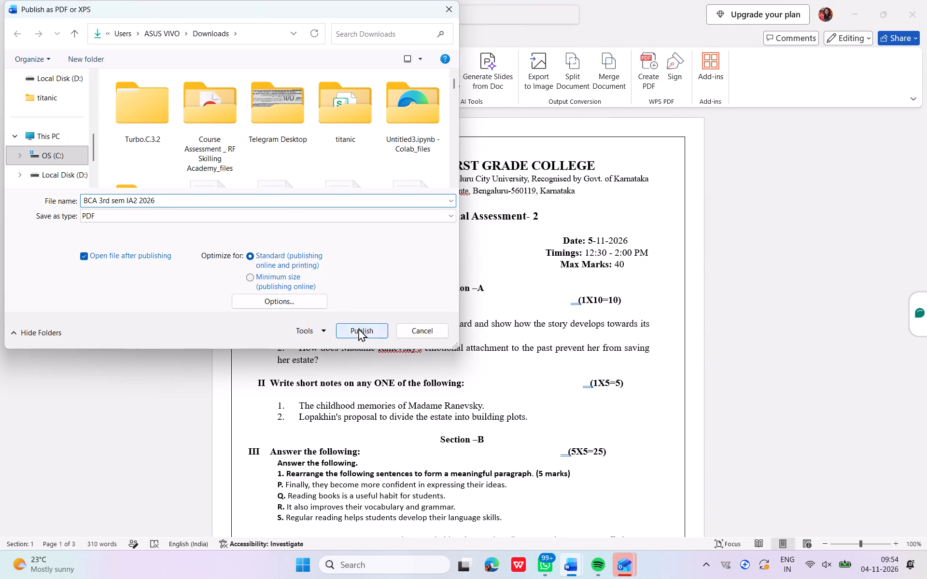
Publish the question paper as the PDF BCA 3rd sem IA2 2026 in Downloads, opening the file after publishing.
click(360, 329)
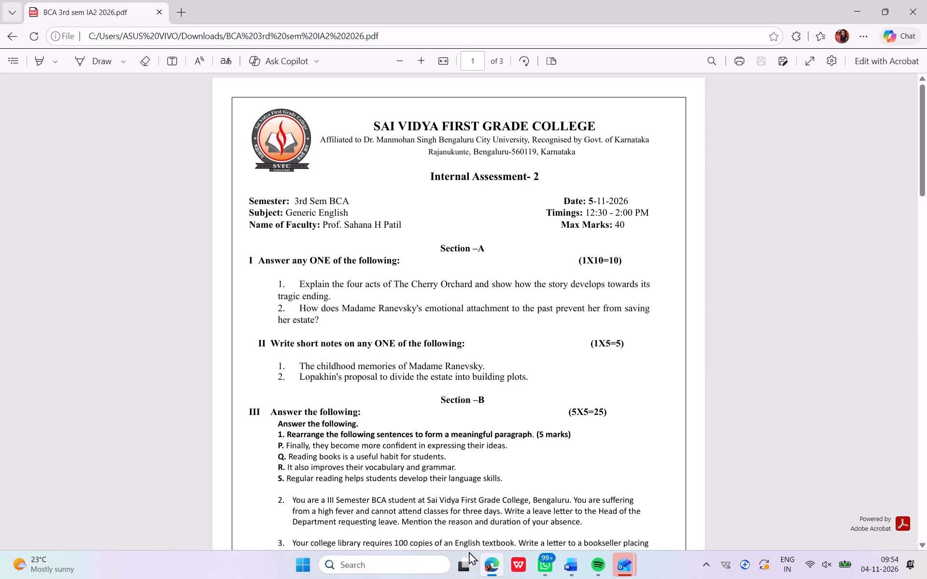
Switch to Outlook, bringing up its open windows.
click(632, 569)
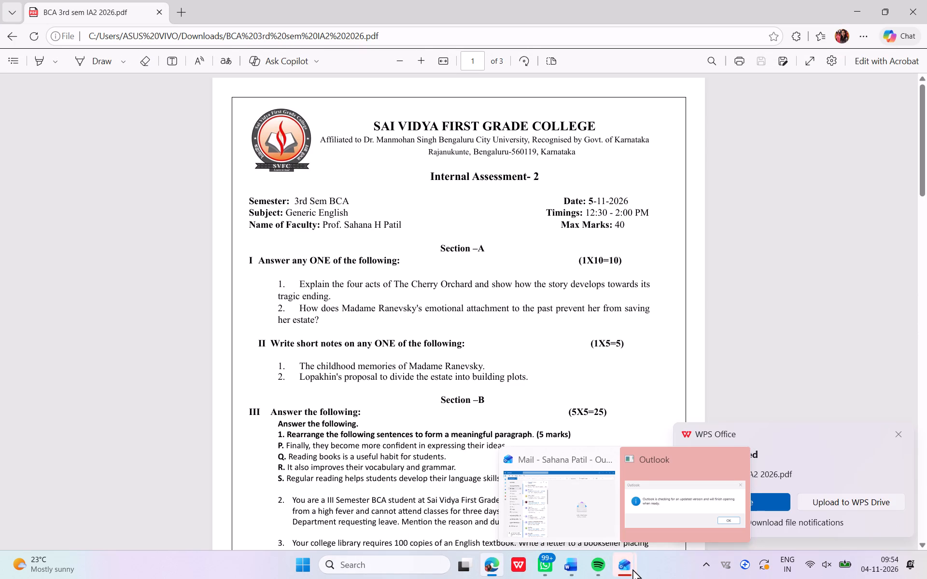
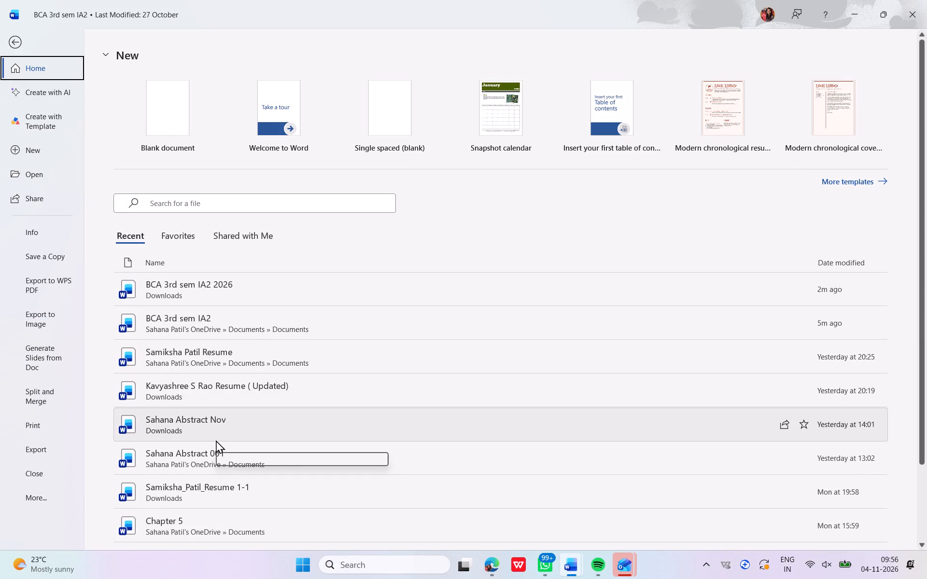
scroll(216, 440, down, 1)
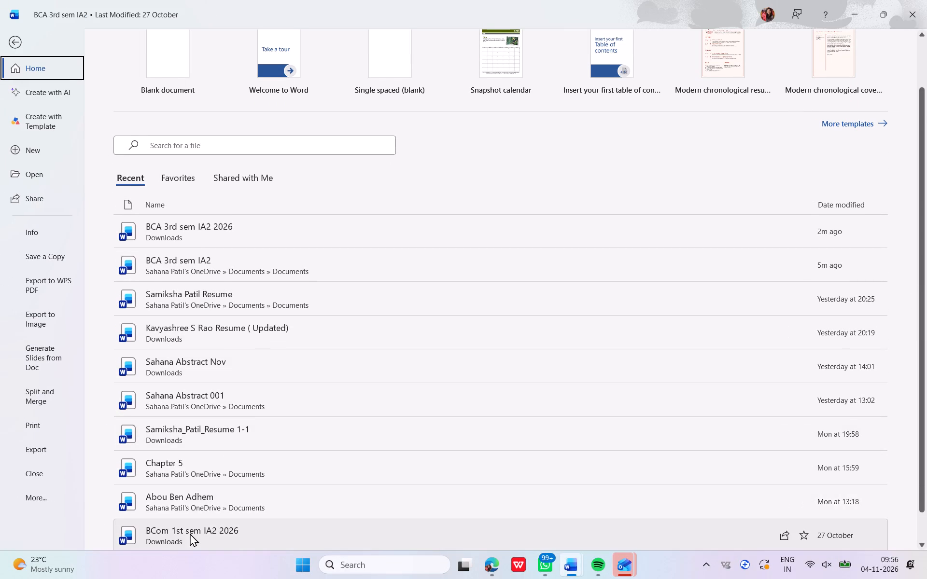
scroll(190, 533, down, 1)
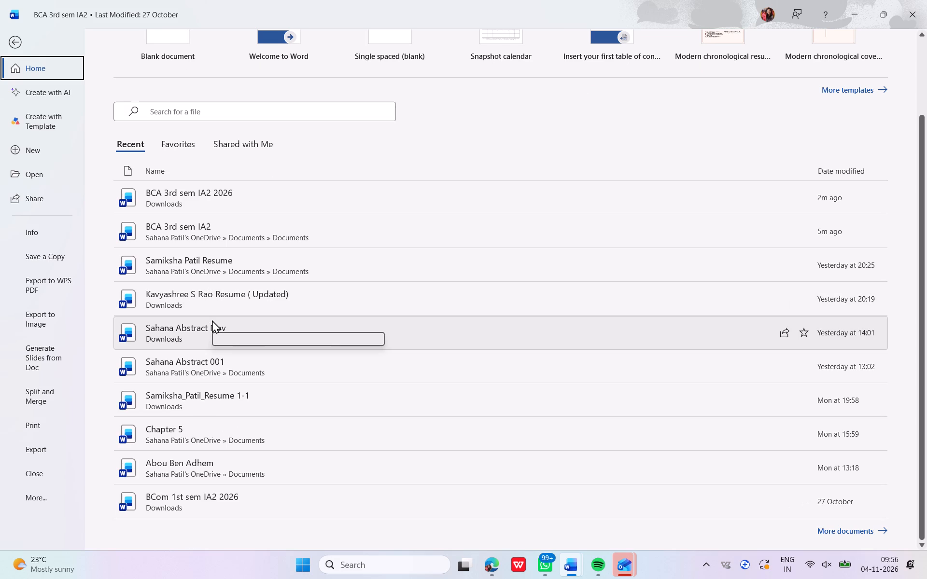
Open the BCA 1st Sem IA2 2026 document from the Downloads folder through the recent files.
scroll(212, 320, up, 2)
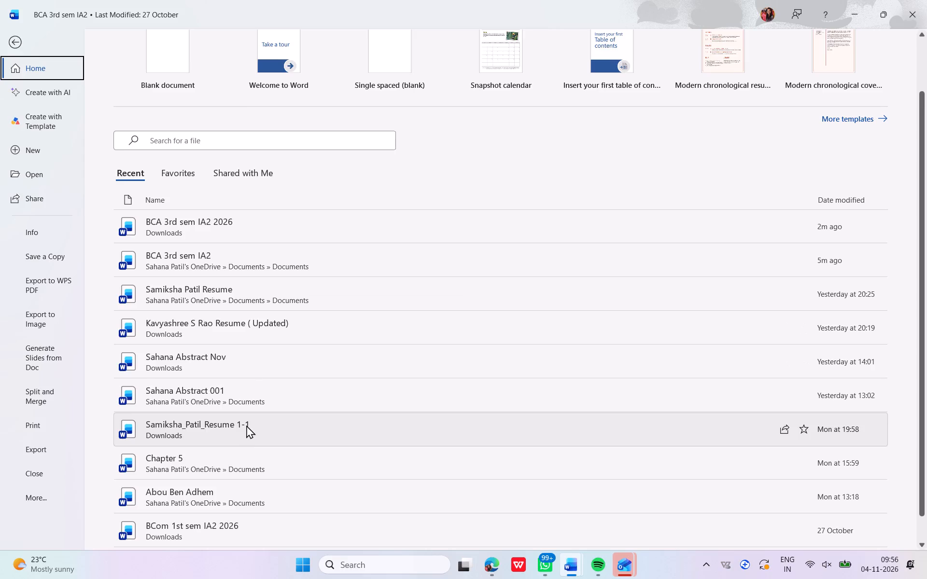
scroll(245, 429, down, 4)
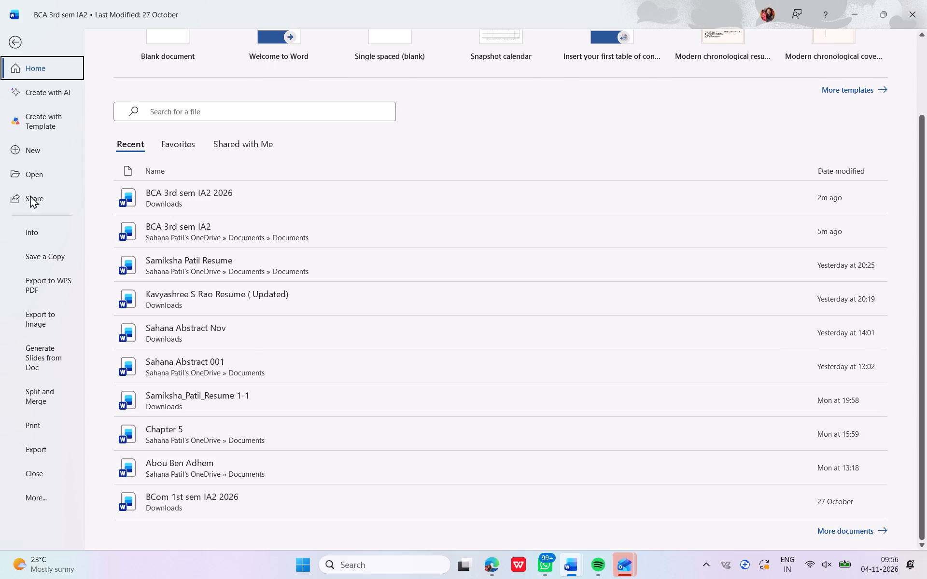
click(47, 175)
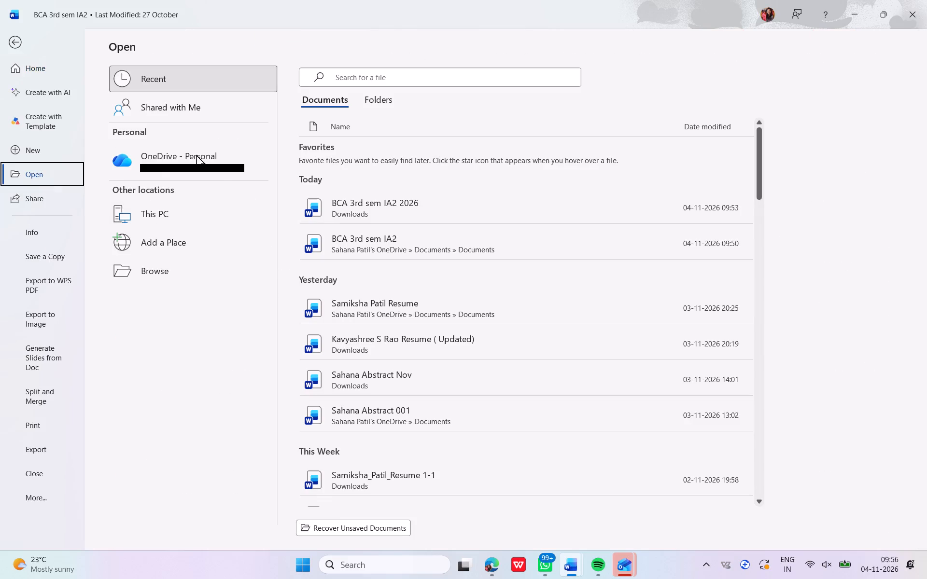
scroll(425, 350, down, 1)
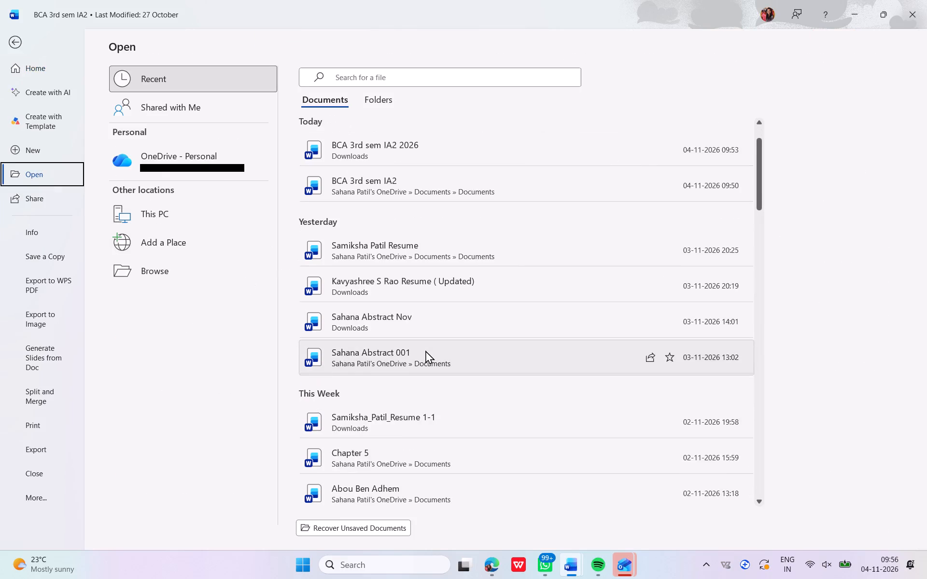
scroll(425, 350, down, 1)
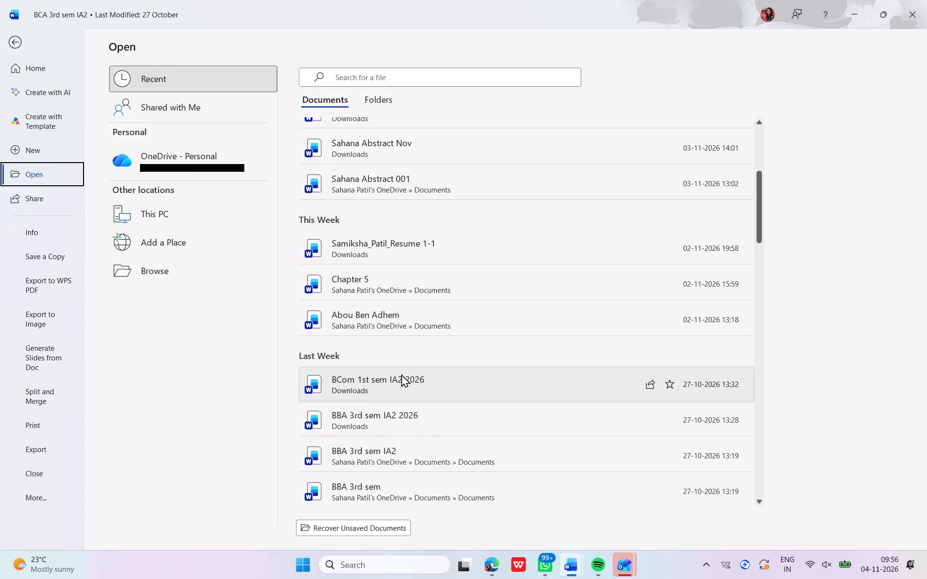
scroll(397, 482, down, 1)
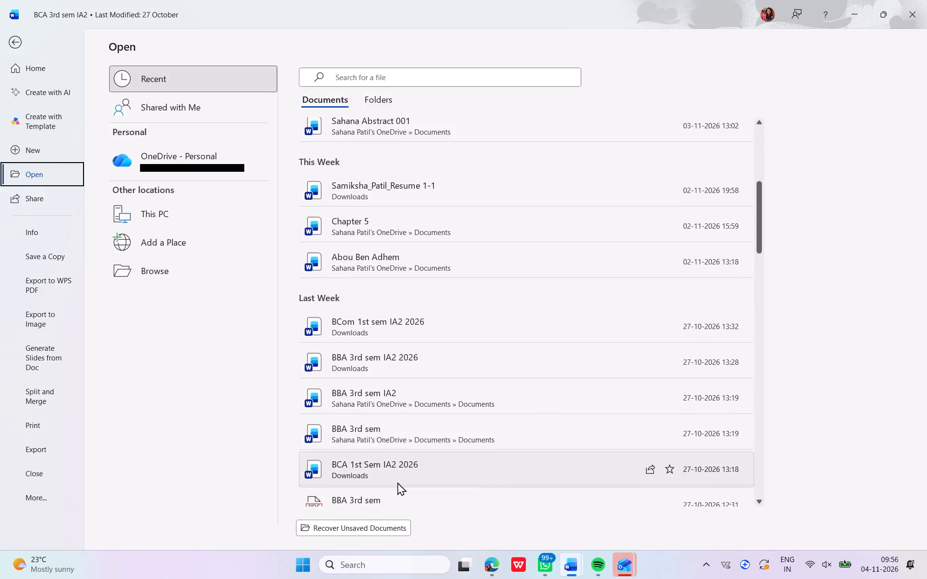
scroll(397, 482, down, 1)
double_click(403, 444)
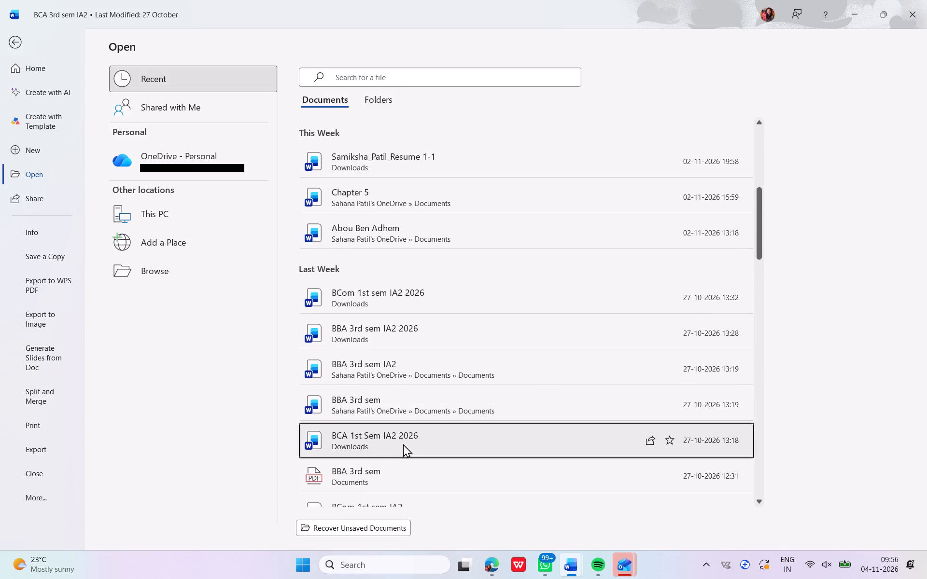
Delete the blank page that precedes the BCA 1st sem question paper.
scroll(481, 276, up, 2)
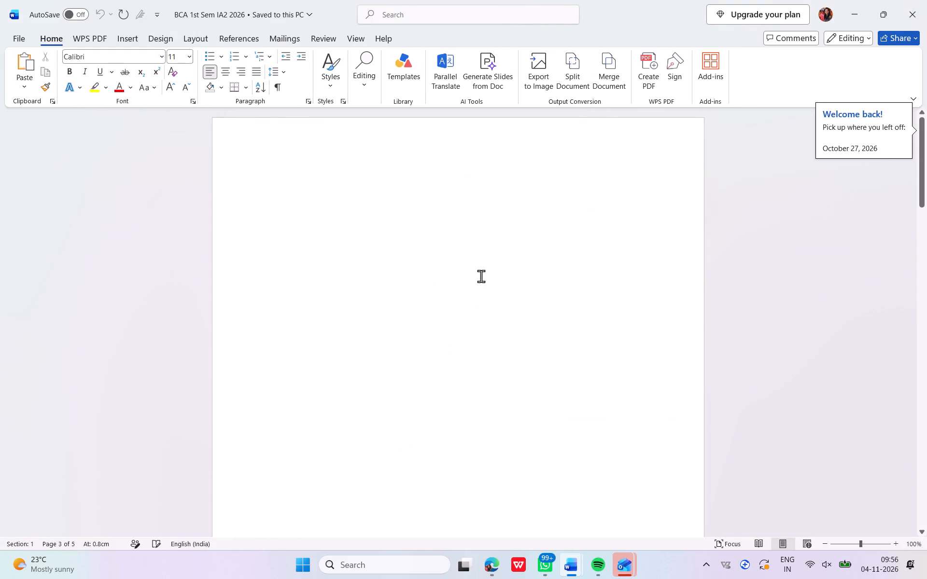
click(481, 276)
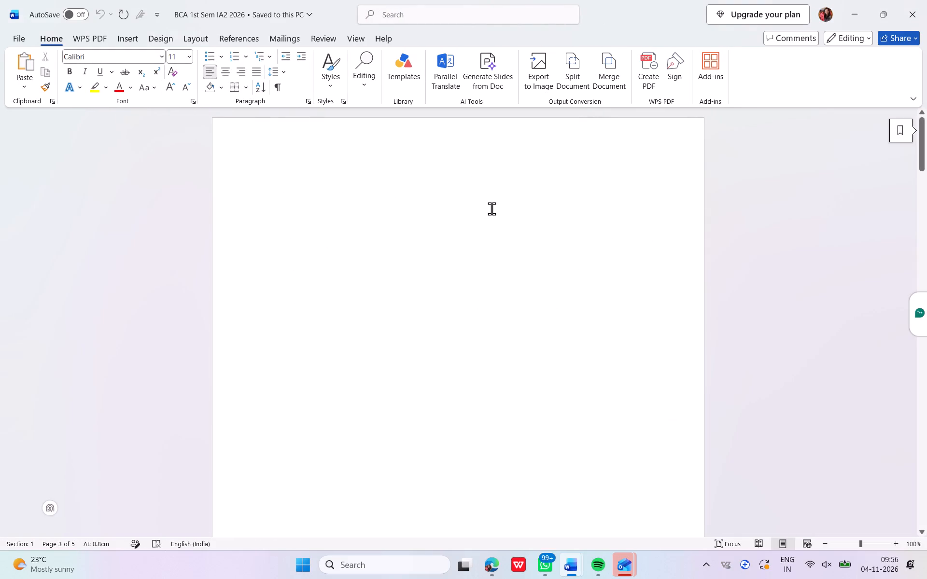
click(492, 208)
key(Delete)
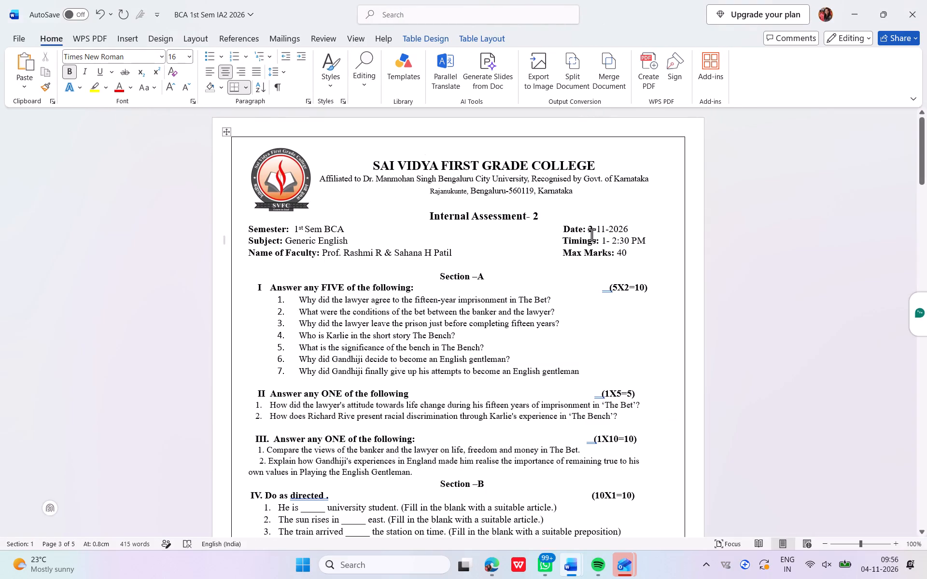
Change the day in the question paper's date so that it reads 5-11-2026.
click(592, 228)
key(BackSpace)
key(5)
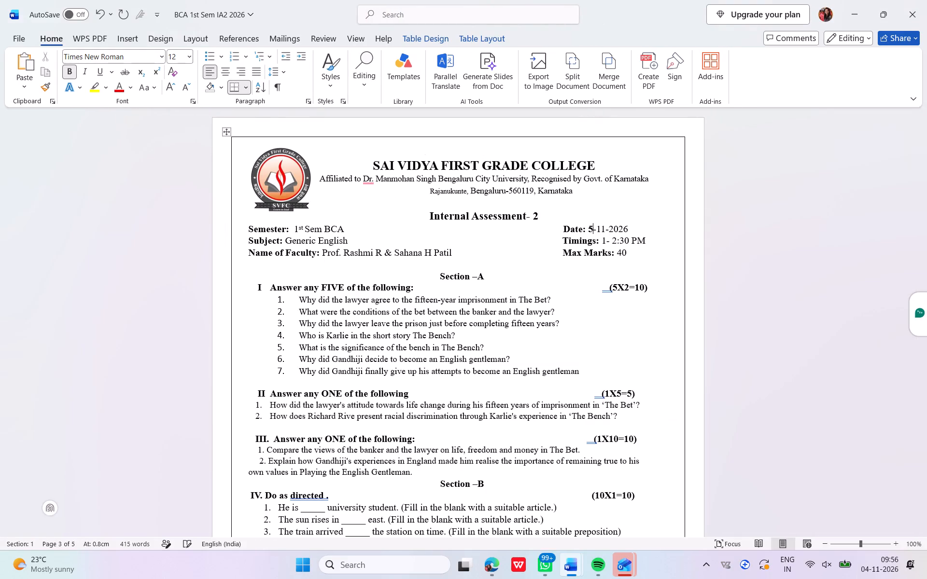
Export the question paper as a PDF named BCA 1st Sem IA2 2026 in the Downloads folder.
scroll(531, 266, down, 2)
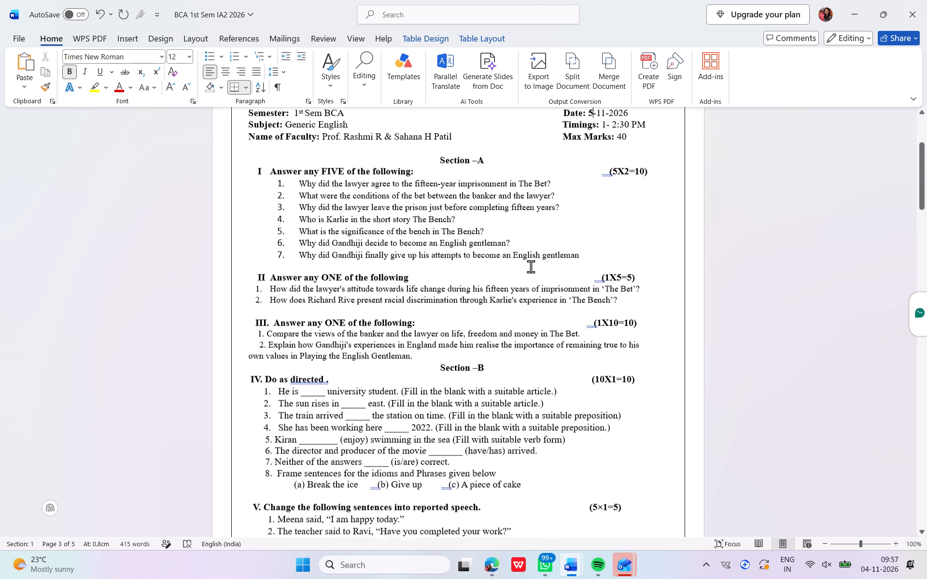
scroll(531, 266, down, 1)
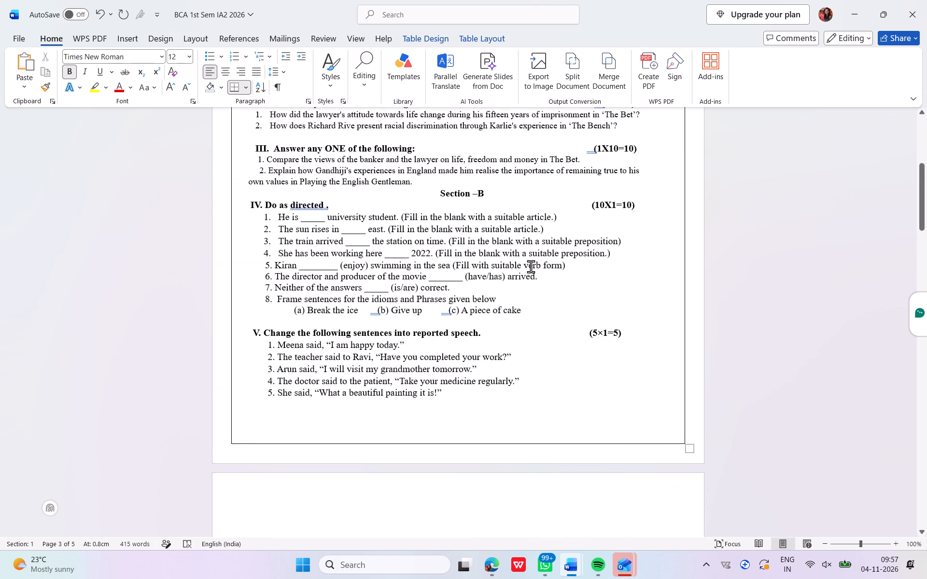
click(16, 34)
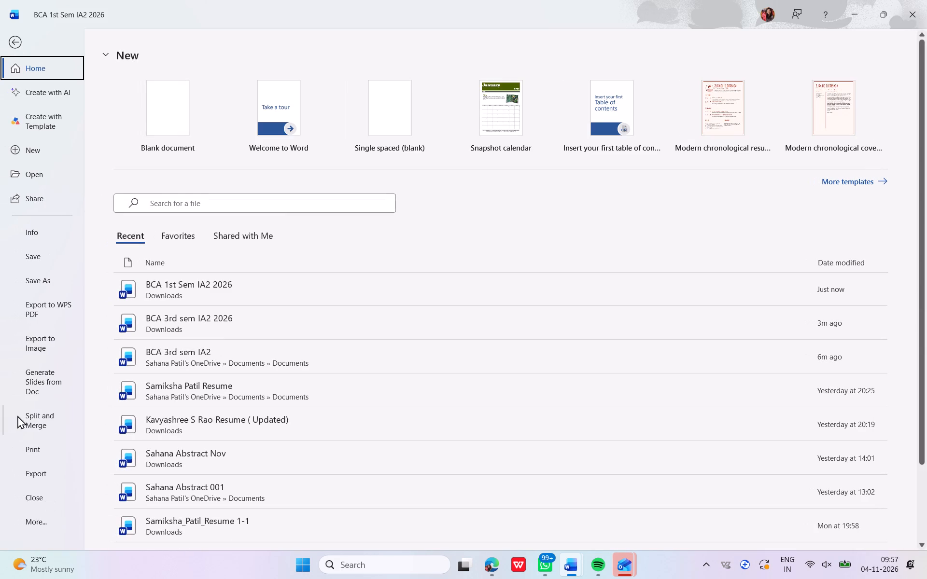
click(39, 473)
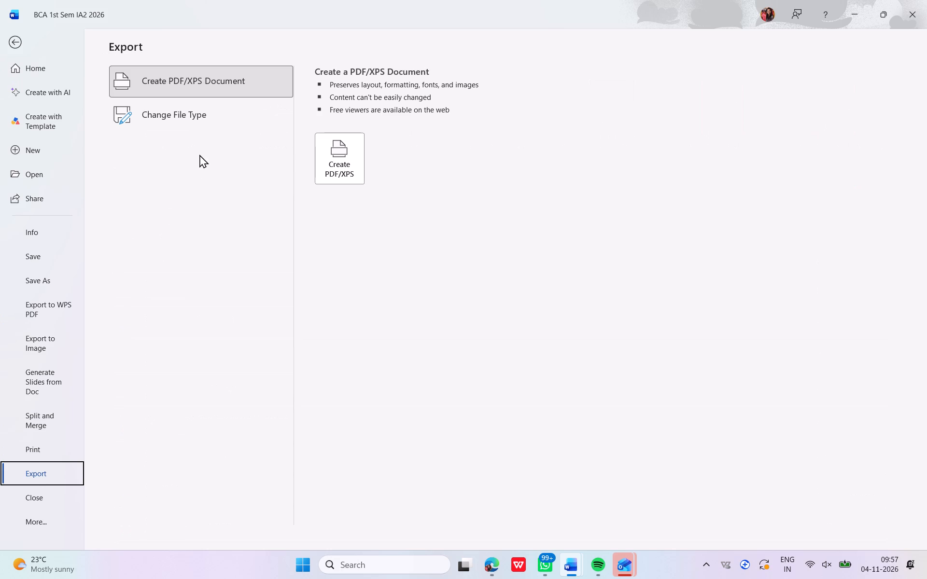
double_click(225, 85)
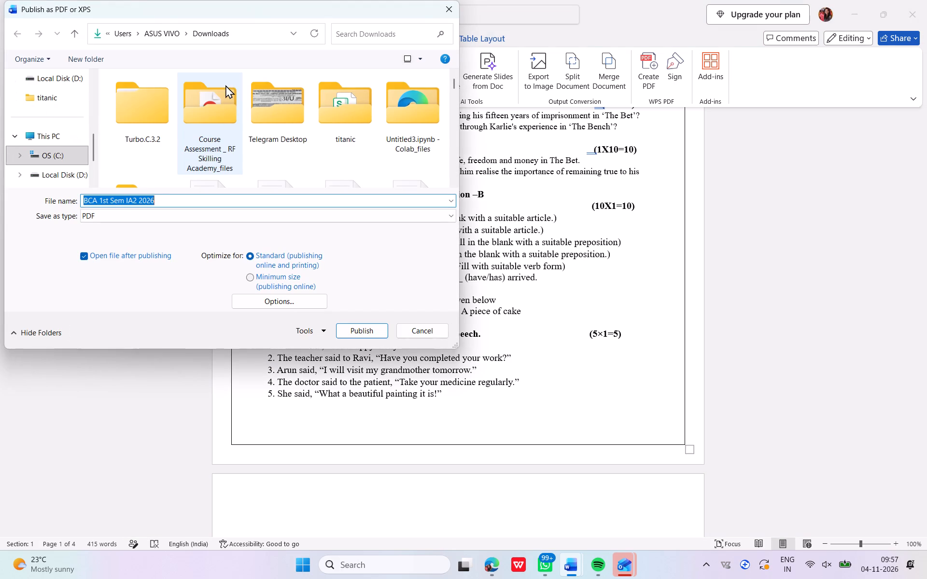
scroll(56, 148, down, 2)
scroll(57, 128, up, 1)
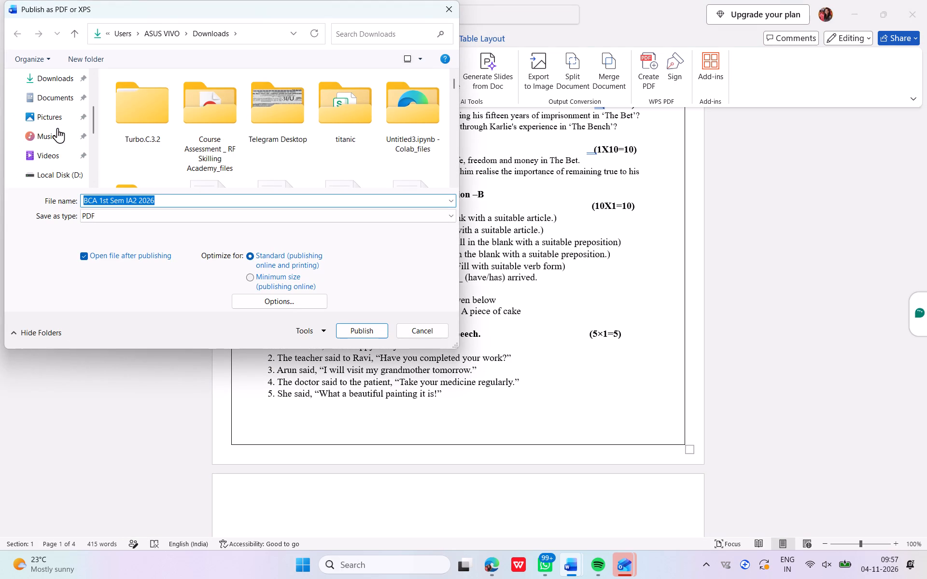
click(59, 76)
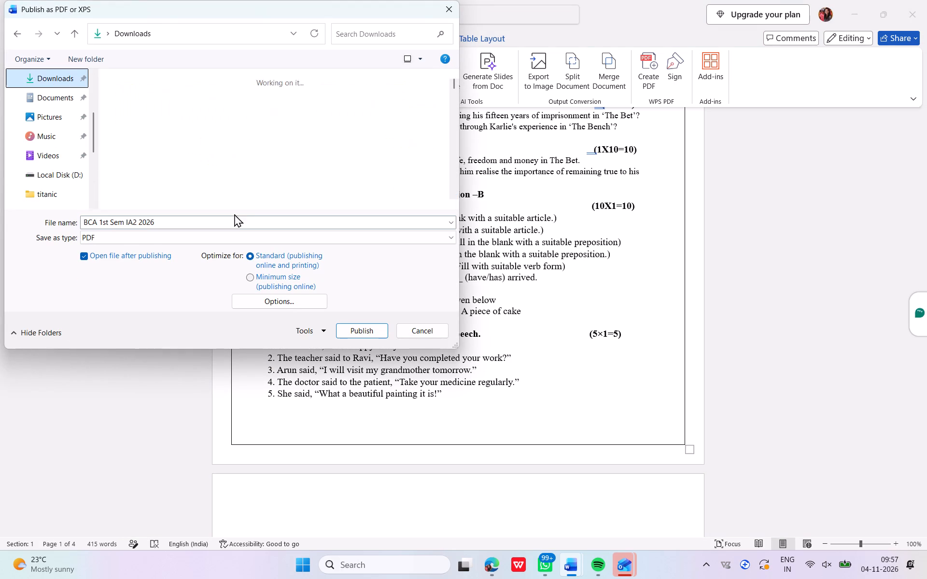
click(356, 329)
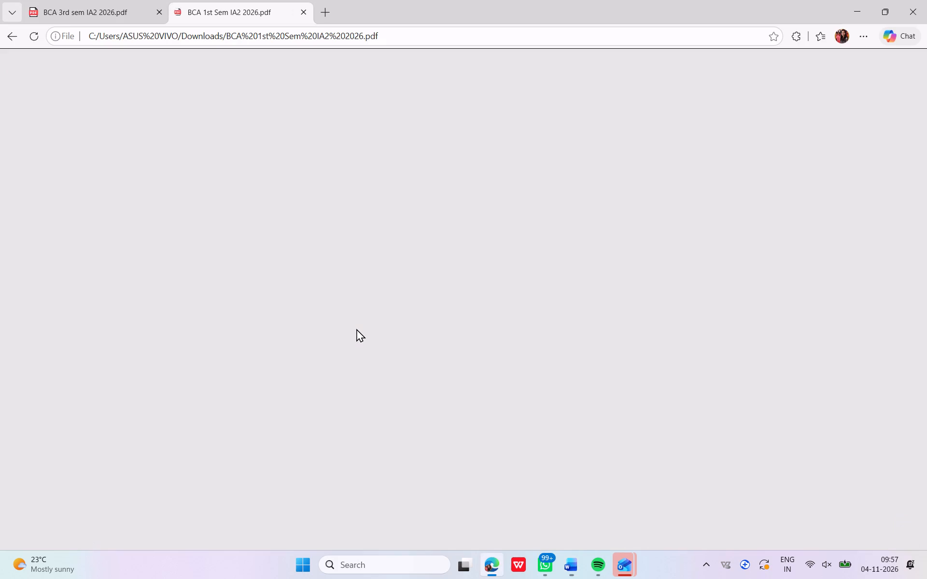
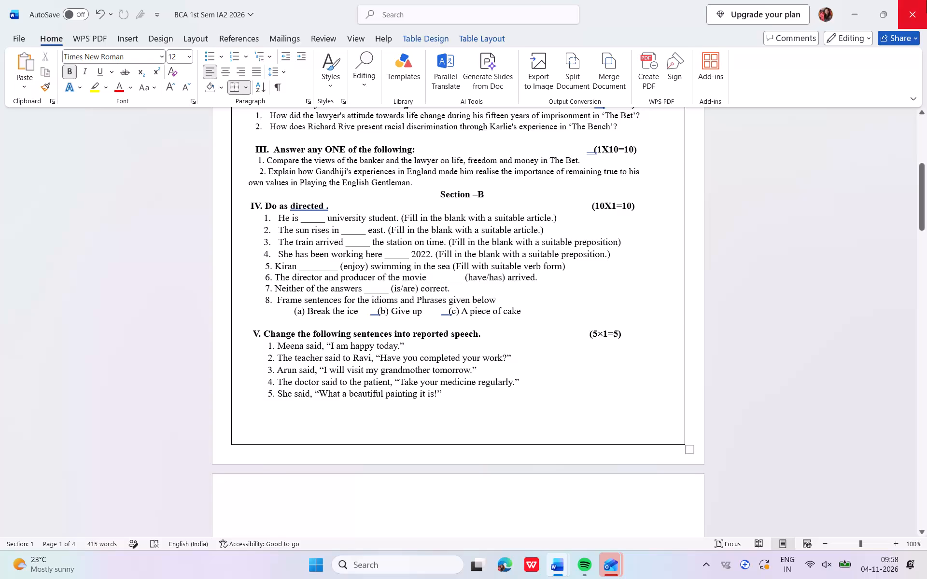
Close the BCA 1st Sem IA2 2026 document, saving its changes in the Downloads folder.
click(926, 0)
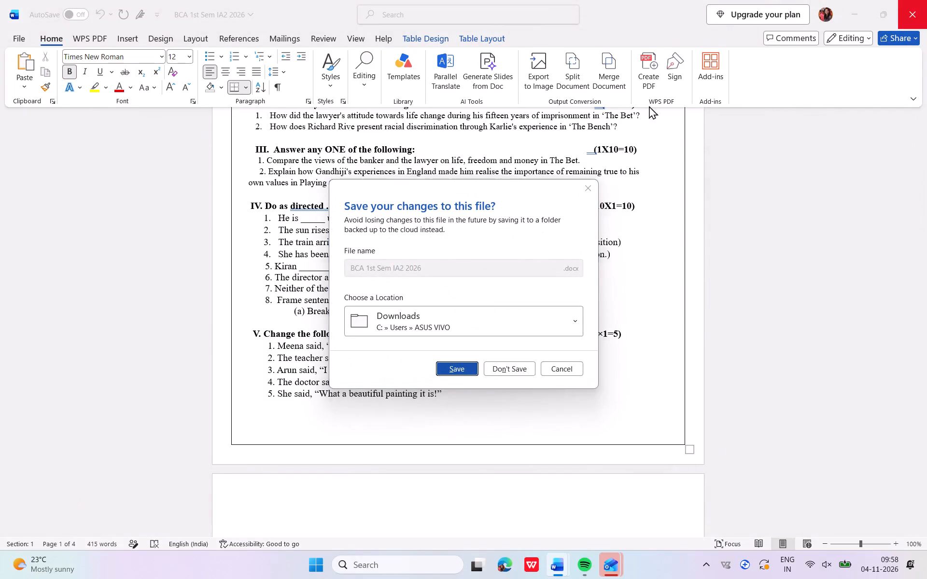
click(463, 370)
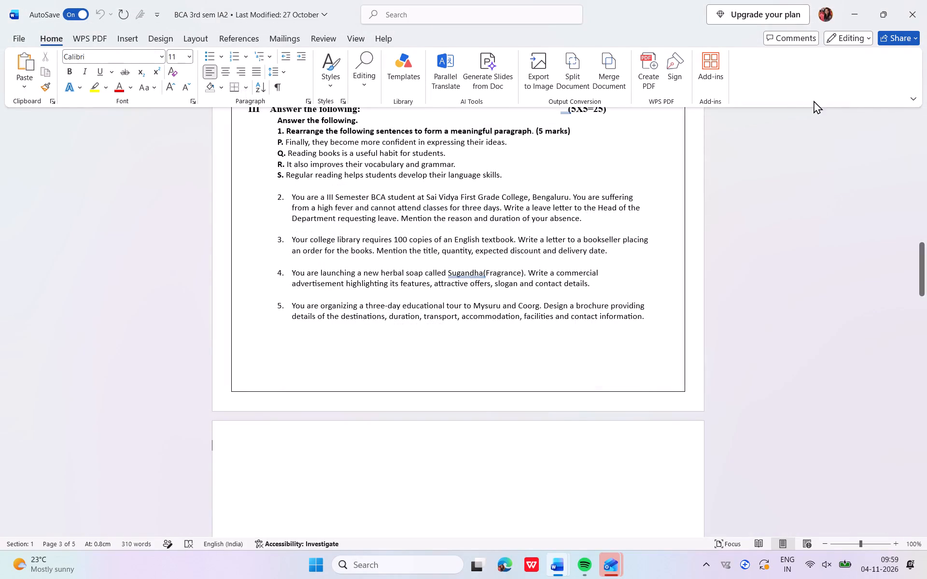
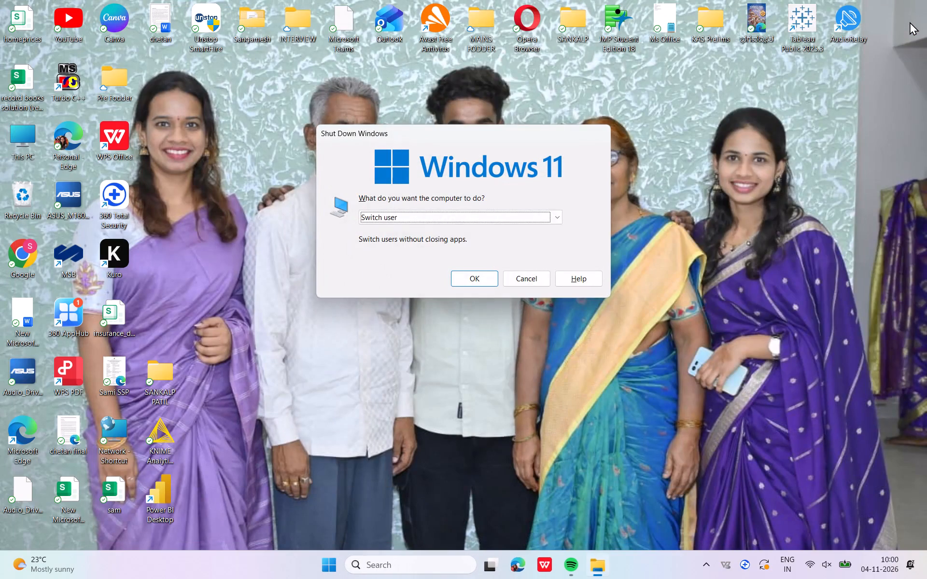
Choose Sleep as the action in the Shut Down Windows dialog and put the computer to sleep.
key(Down)
key(Down)
key(Return)
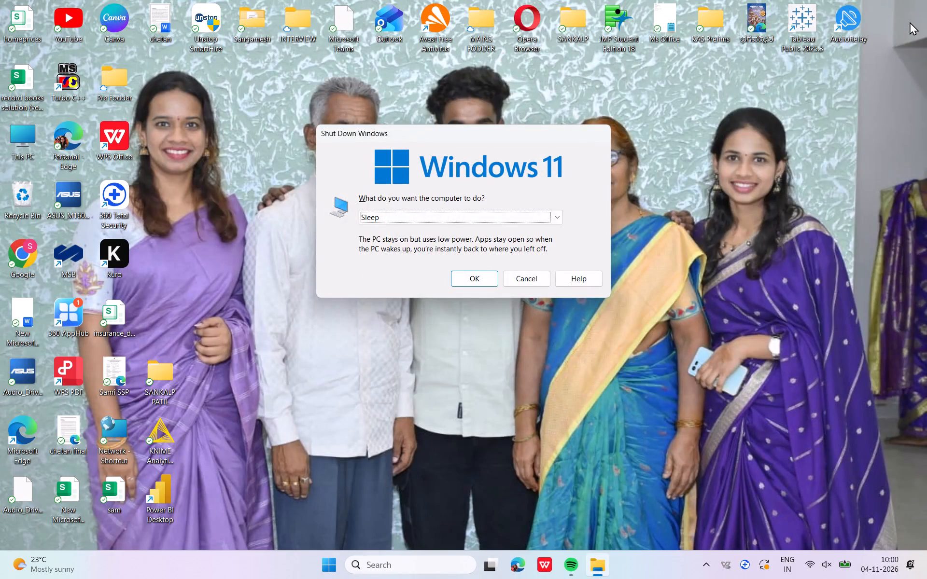